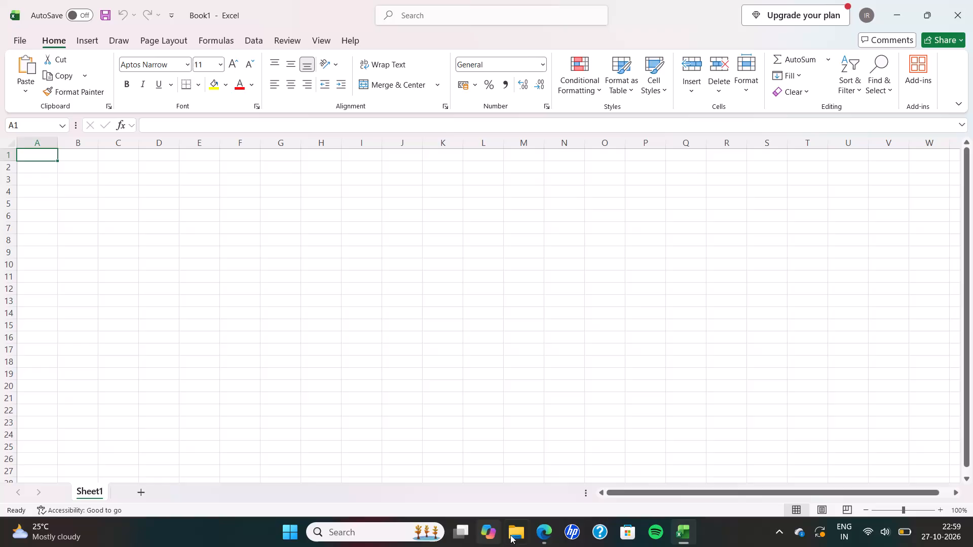
Switch to Microsoft Edge and start a web search or address beginning with "g" in a new tab.
click(543, 533)
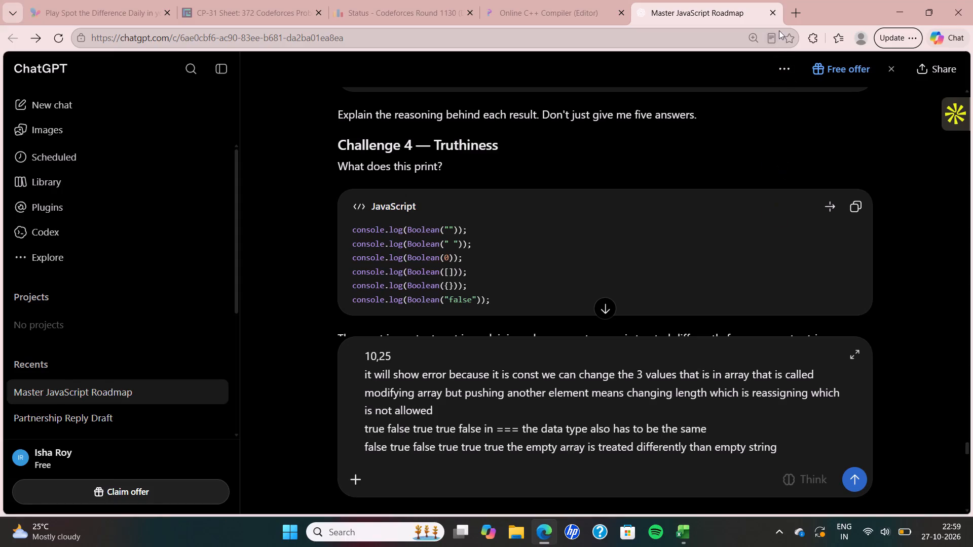
click(795, 12)
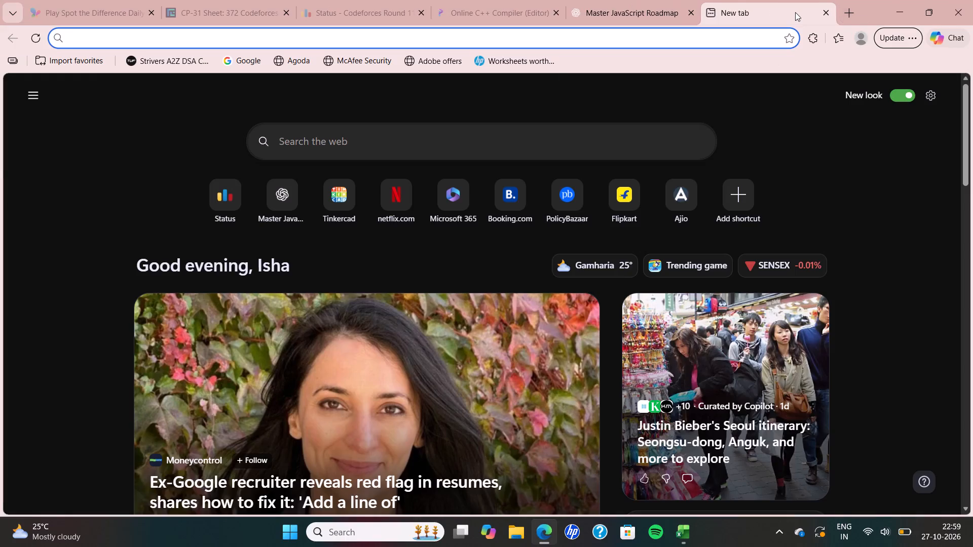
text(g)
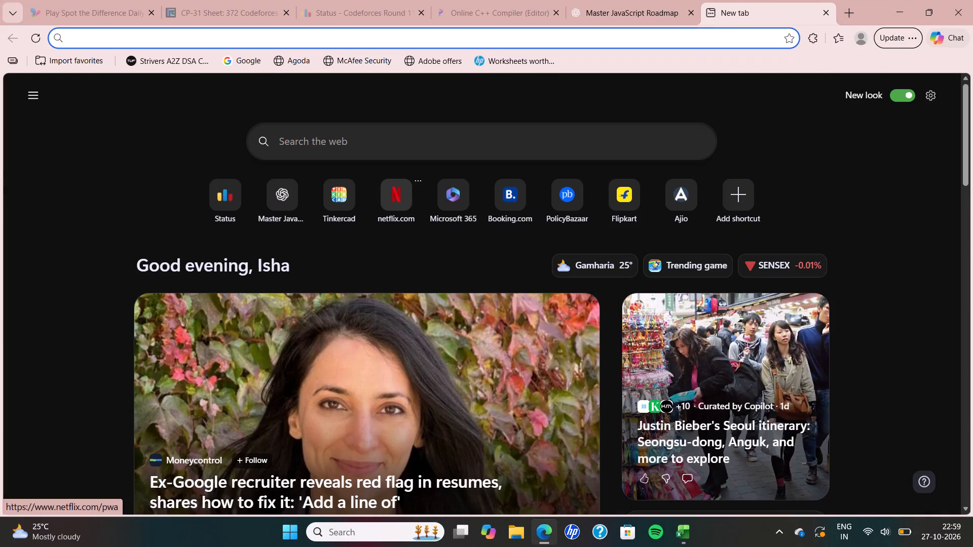
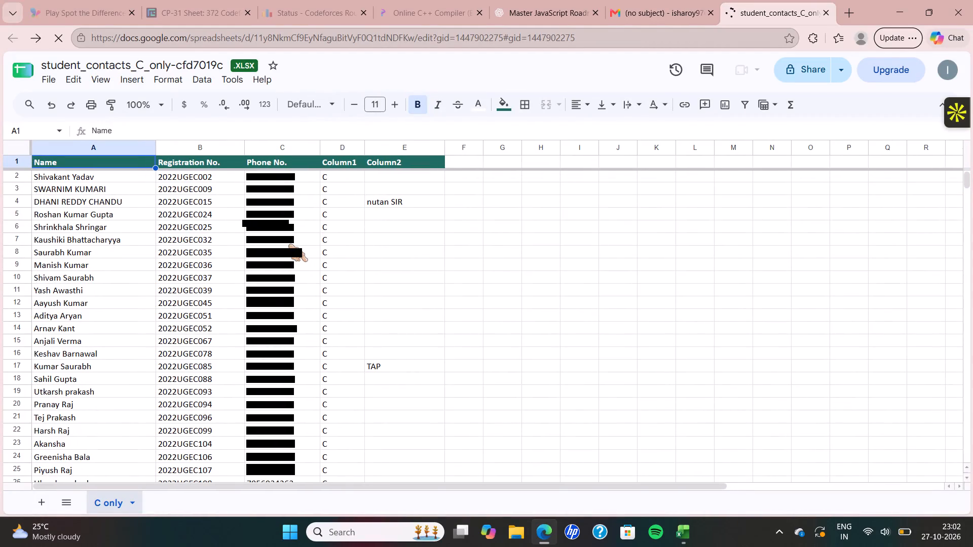
Dismiss the Office editing welcome message without taking the tour and decline the Gemini student offer.
click(397, 171)
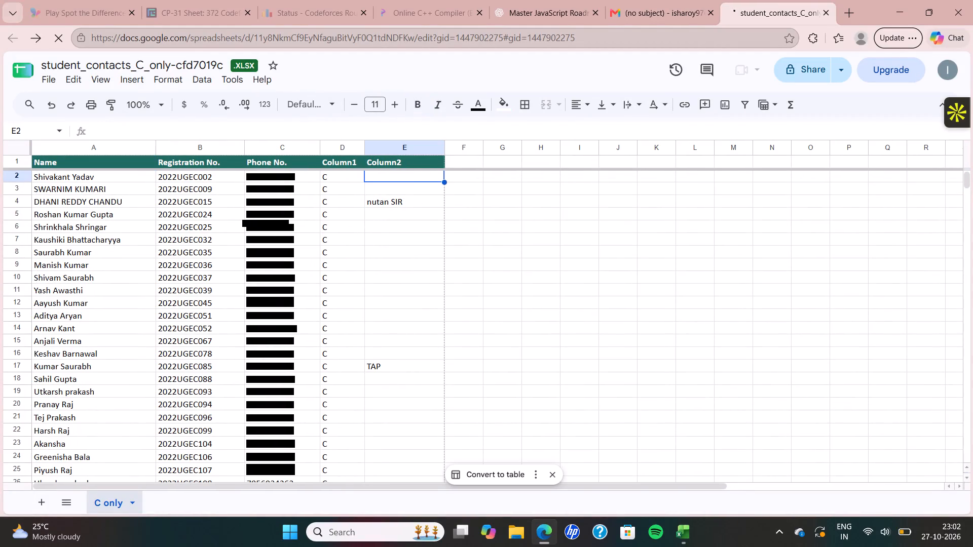
click(396, 187)
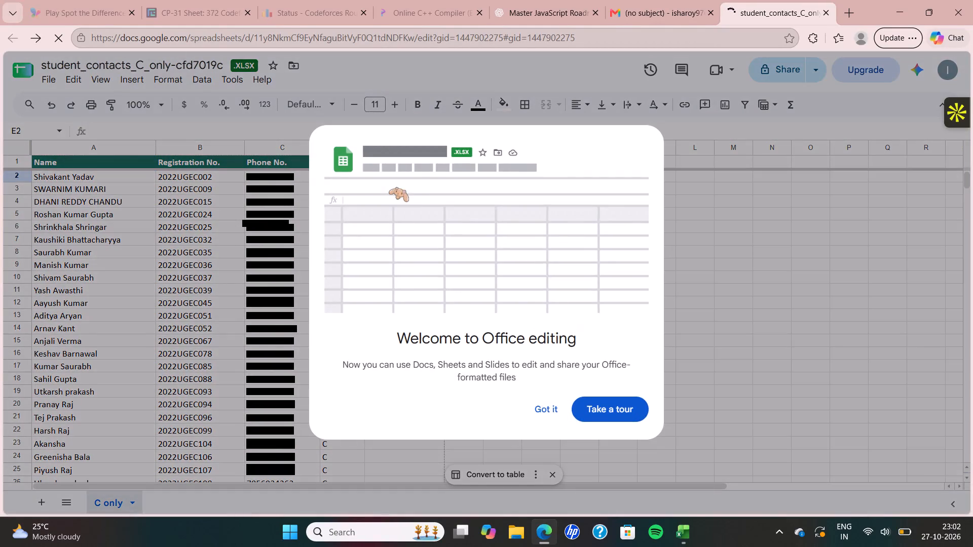
click(546, 411)
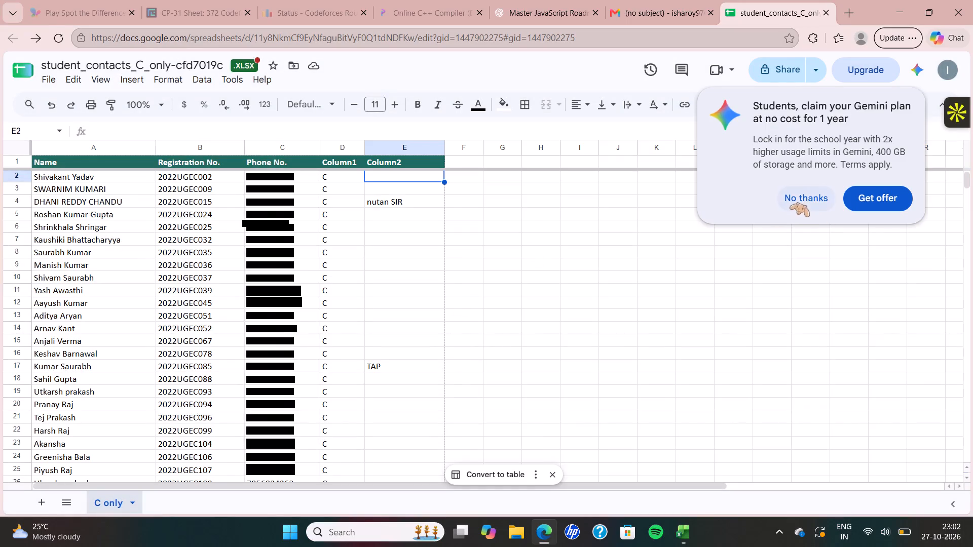
click(797, 202)
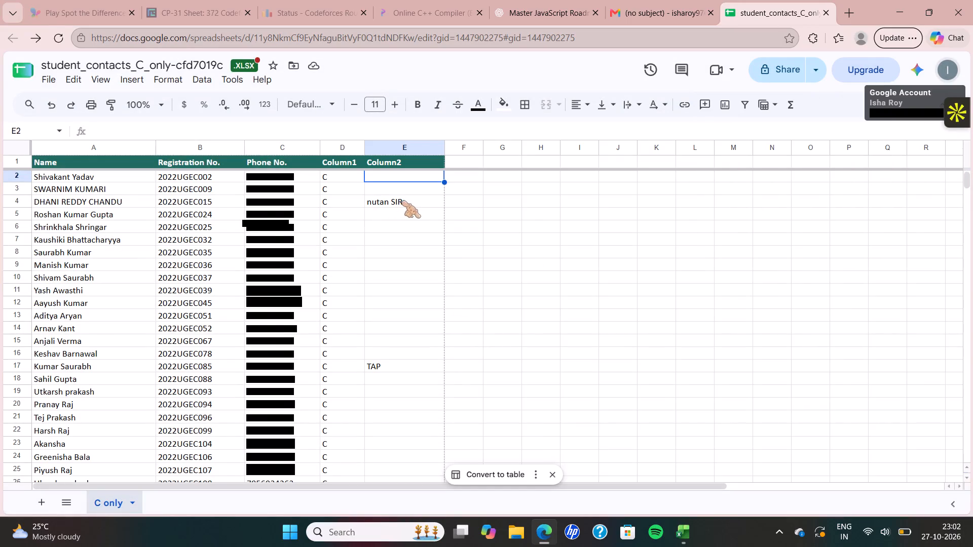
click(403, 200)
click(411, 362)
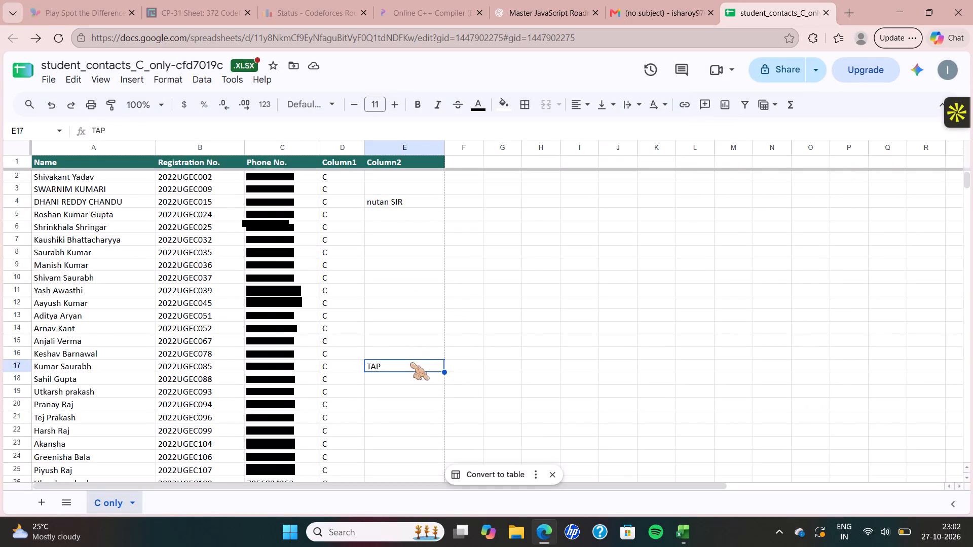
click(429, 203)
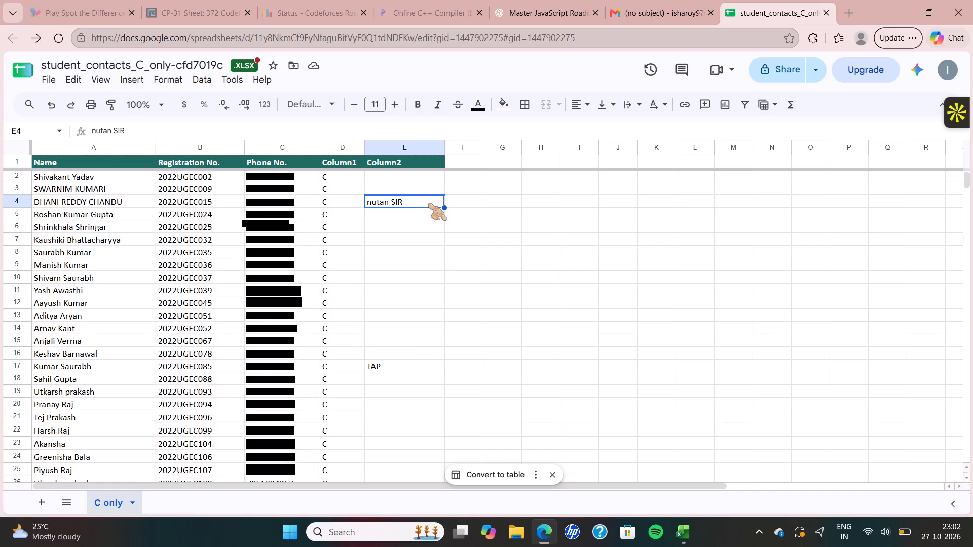
Select the empty header-row cell F1 next to Column2 on the C only sheet.
click(464, 161)
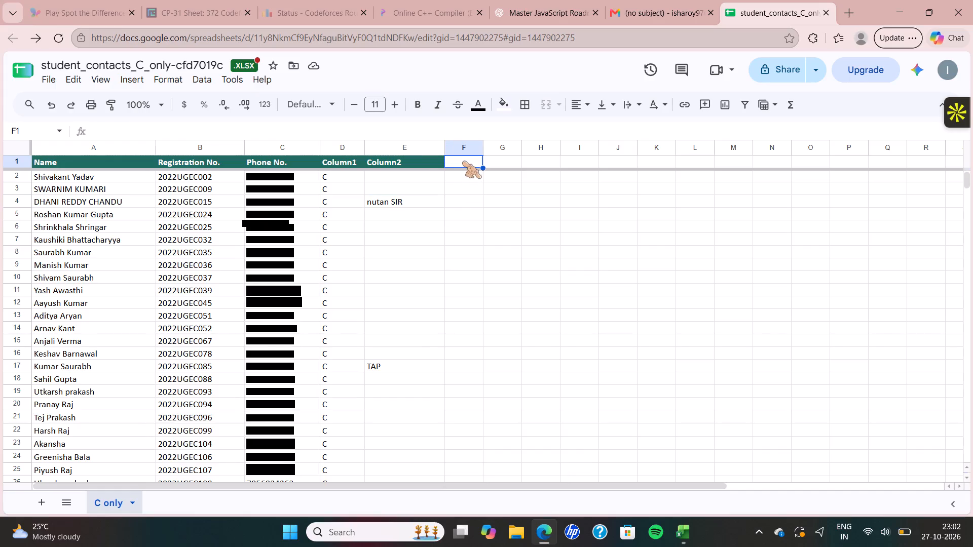
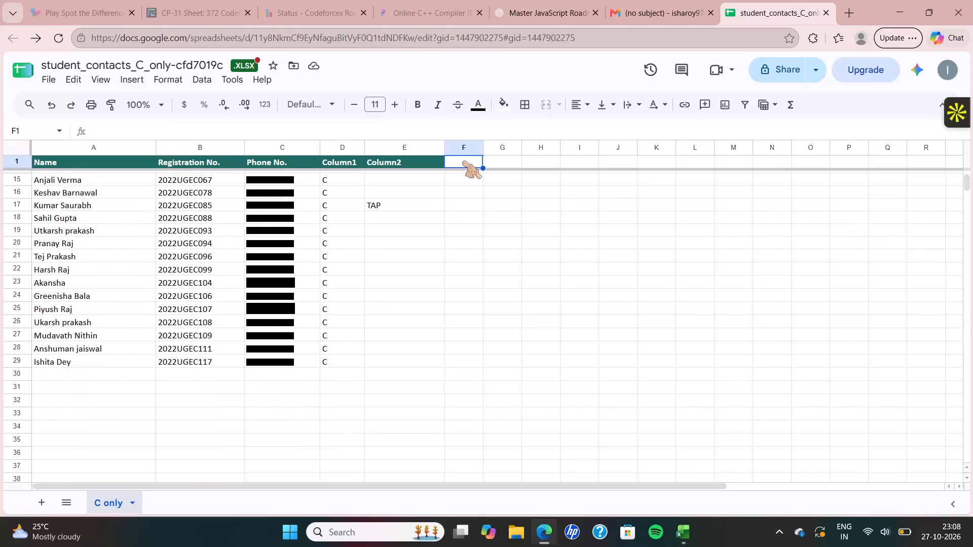
Review the student rows on the C only sheet, checking their names, registration numbers and Column2 entries.
scroll(464, 161, right, 2)
scroll(464, 161, up, 3)
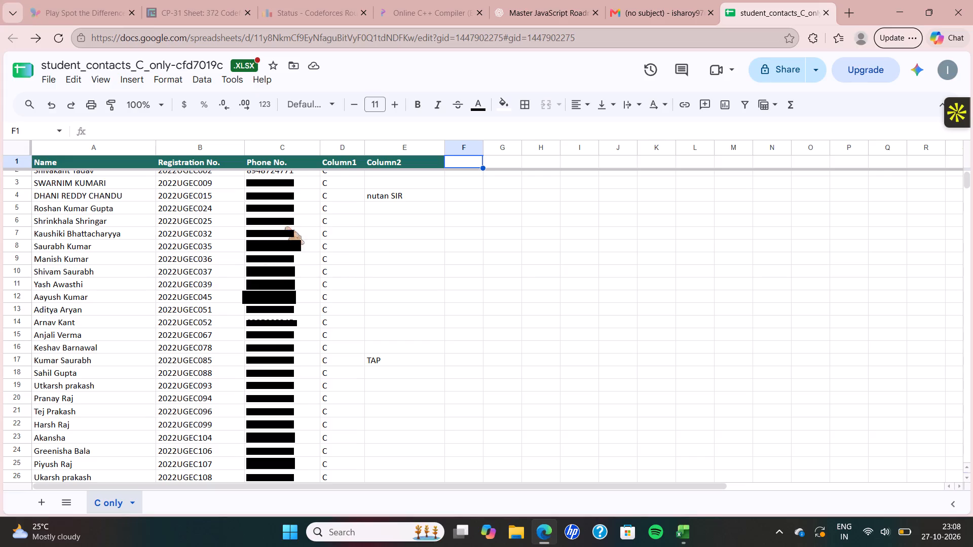
scroll(296, 301, right, 1)
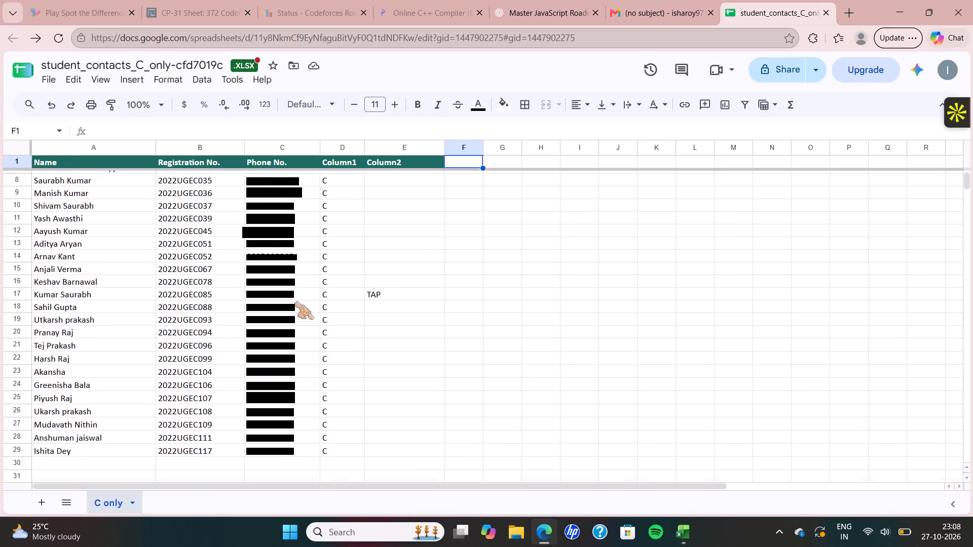
scroll(296, 301, right, 2)
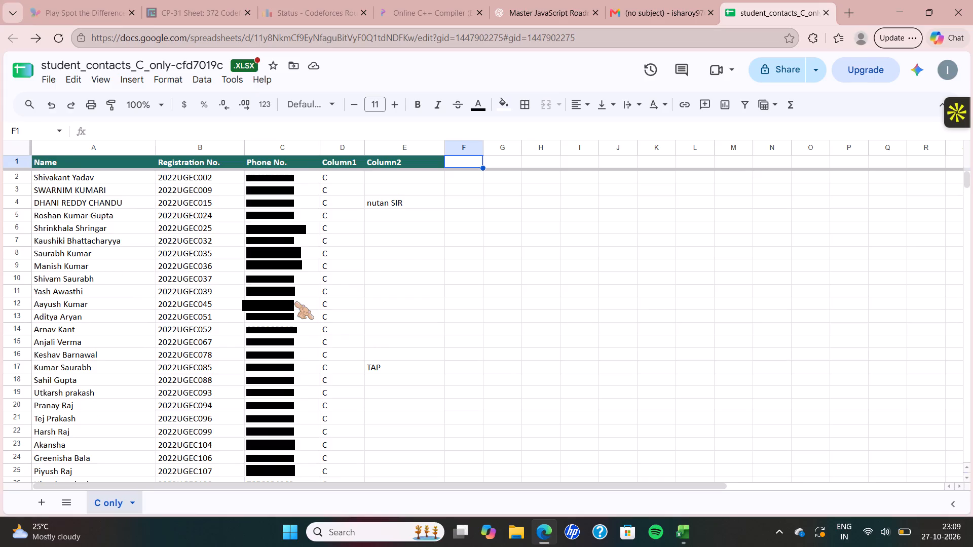
scroll(296, 301, right, 2)
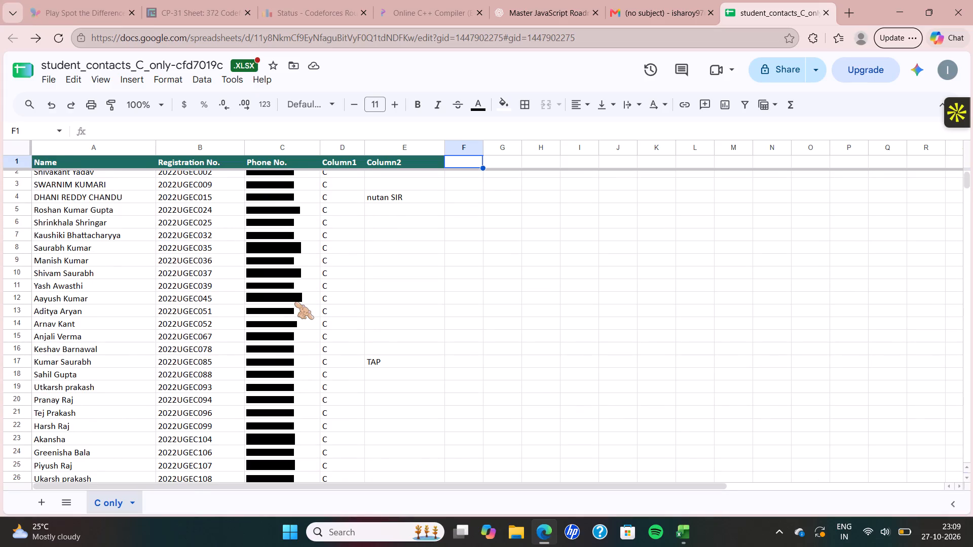
scroll(296, 301, up, 2)
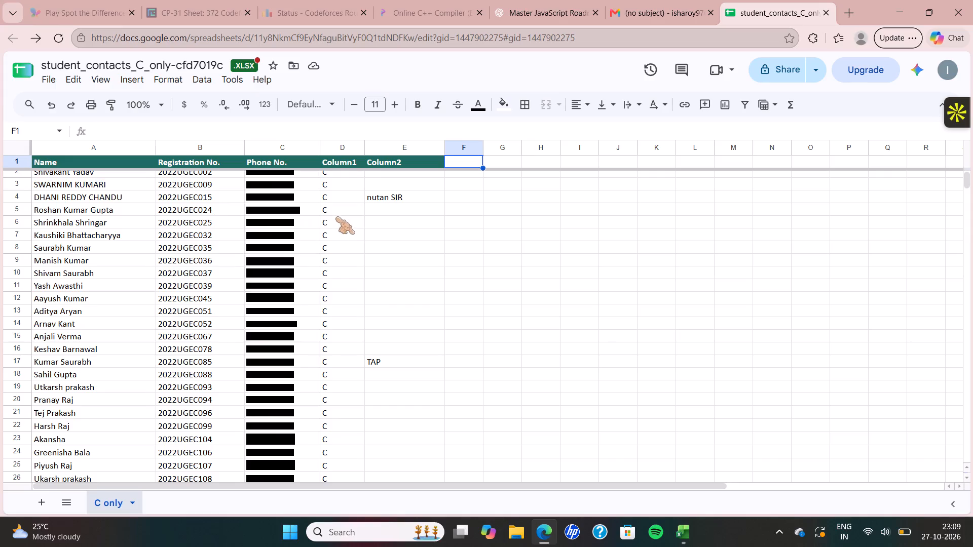
Enter prachi/isha in Column2 for the students in rows 5 and 6.
click(372, 215)
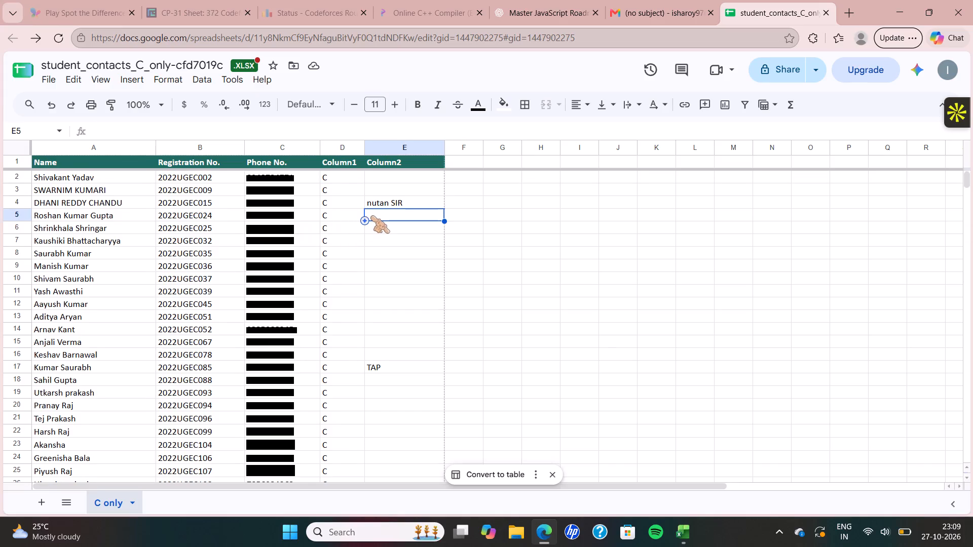
key(p)
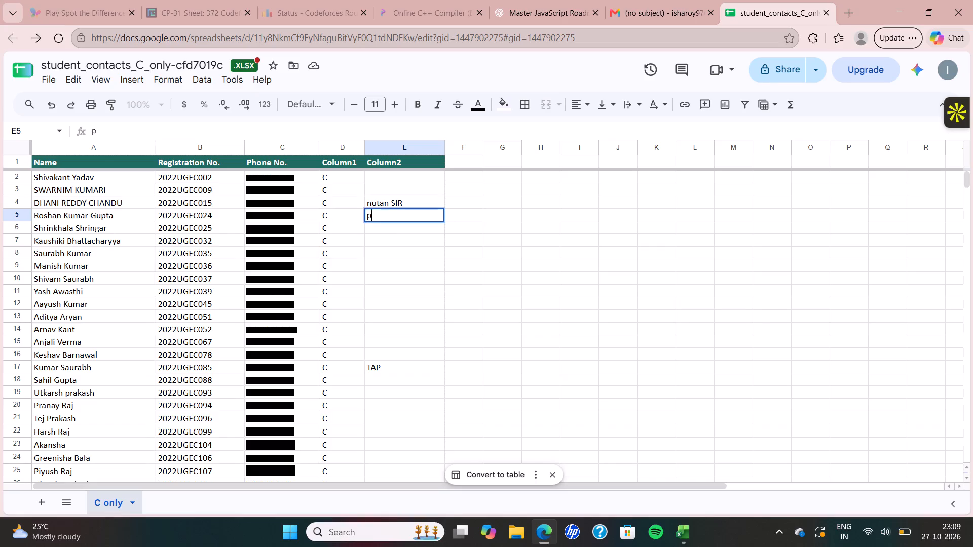
text(rachi)
key(slash)
text(isha)
click(377, 227)
text(prachi)
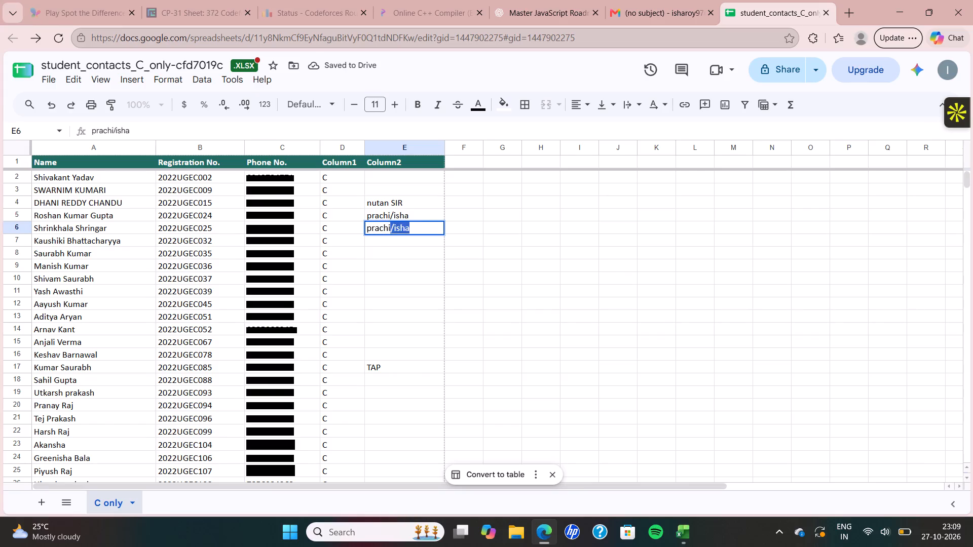
key(Return)
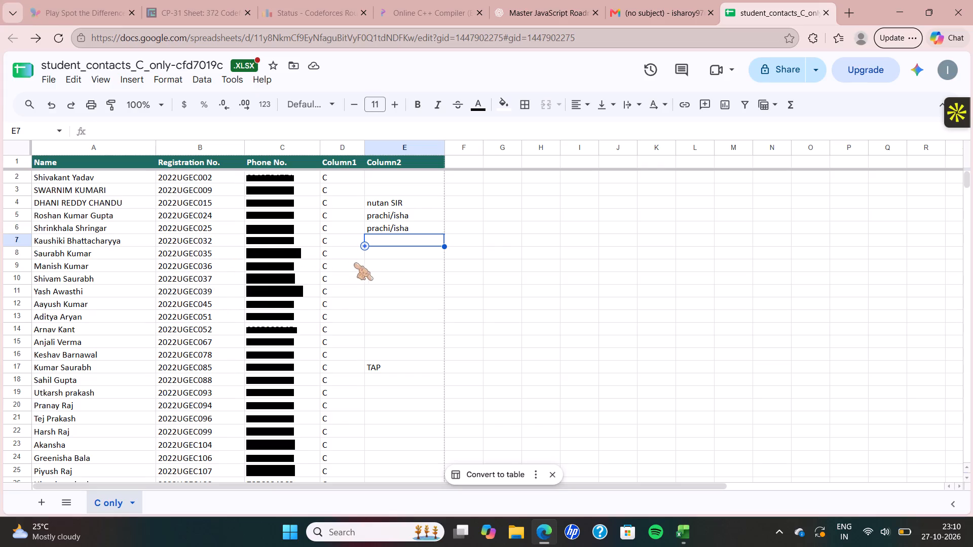
Fill in Column2 with boy for the student in row 9 and prachi/isha for the student in row 12.
click(378, 264)
text(boy)
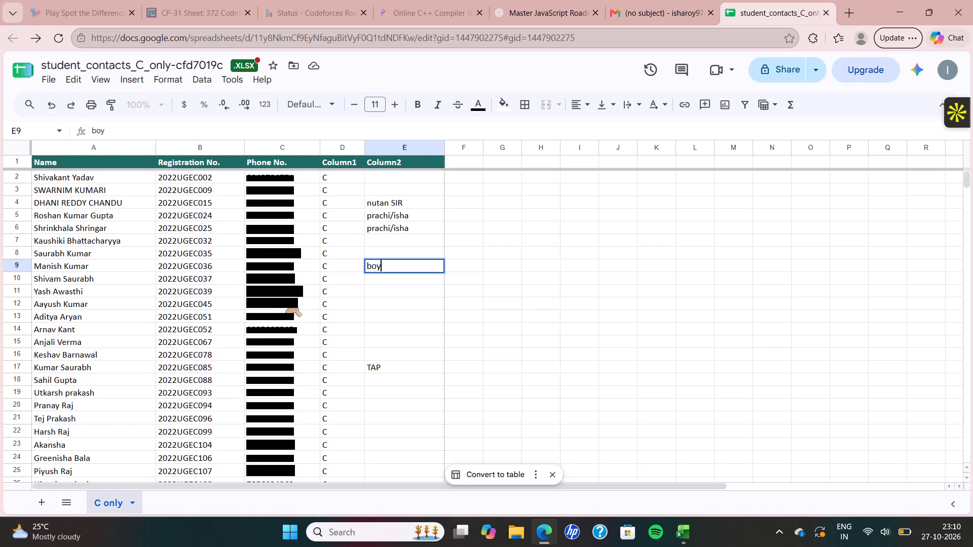
click(375, 303)
text(prachi)
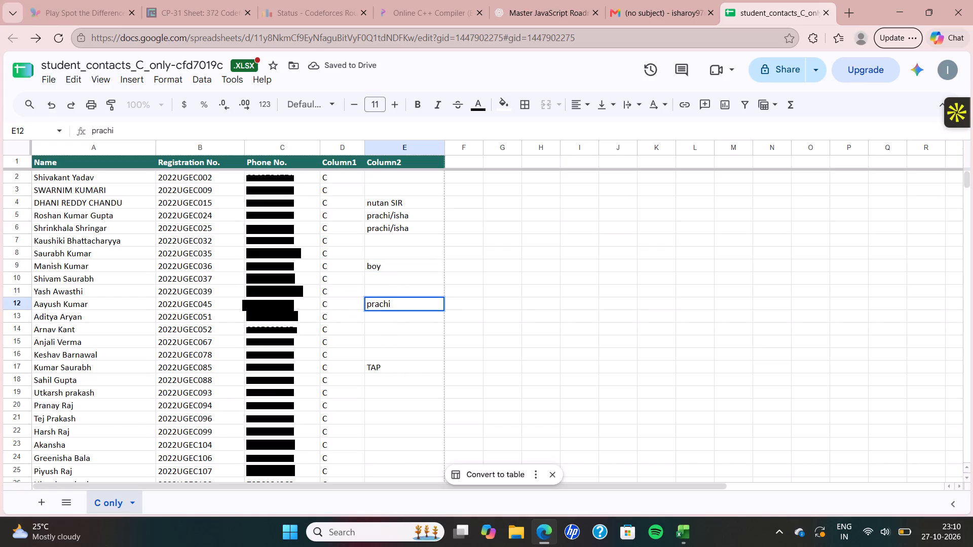
key(slash)
key(i)
text(sha)
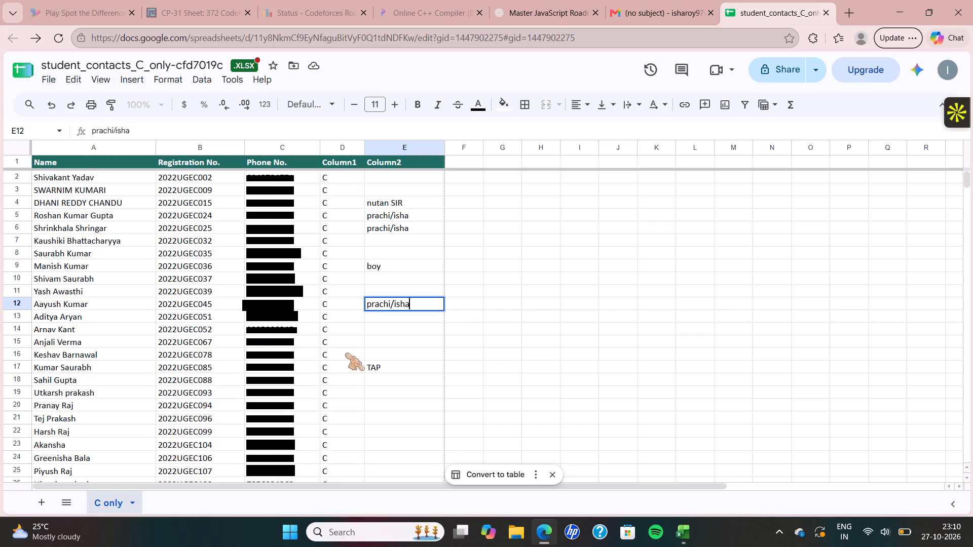
scroll(343, 364, down, 2)
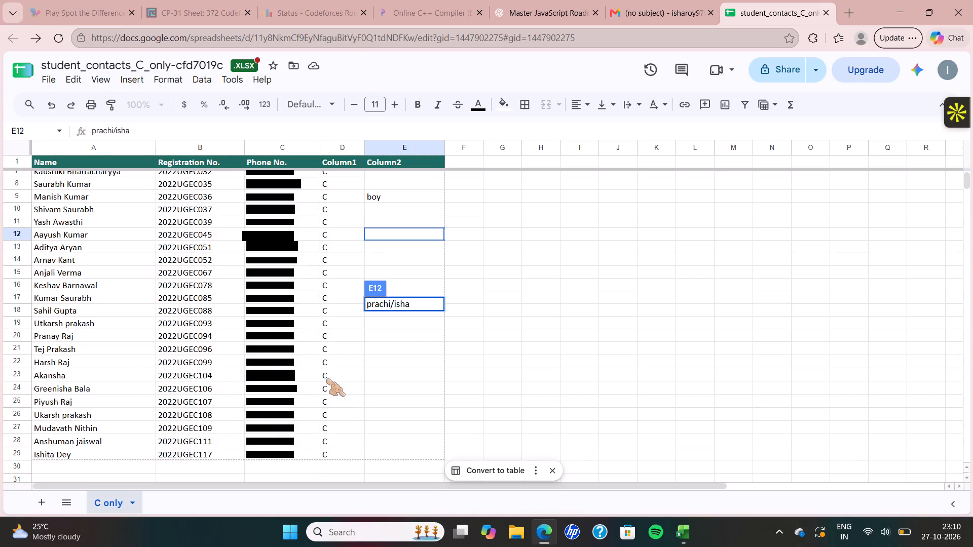
Copy the student record in row 23 of the C only sheet, covering Name through Column2 (A23:E23).
click(353, 372)
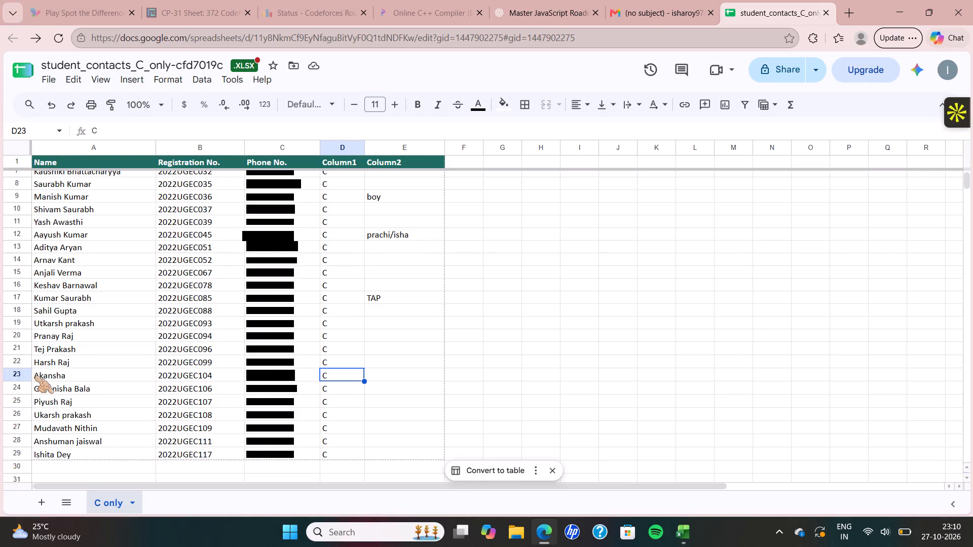
drag(36, 375, 145, 371)
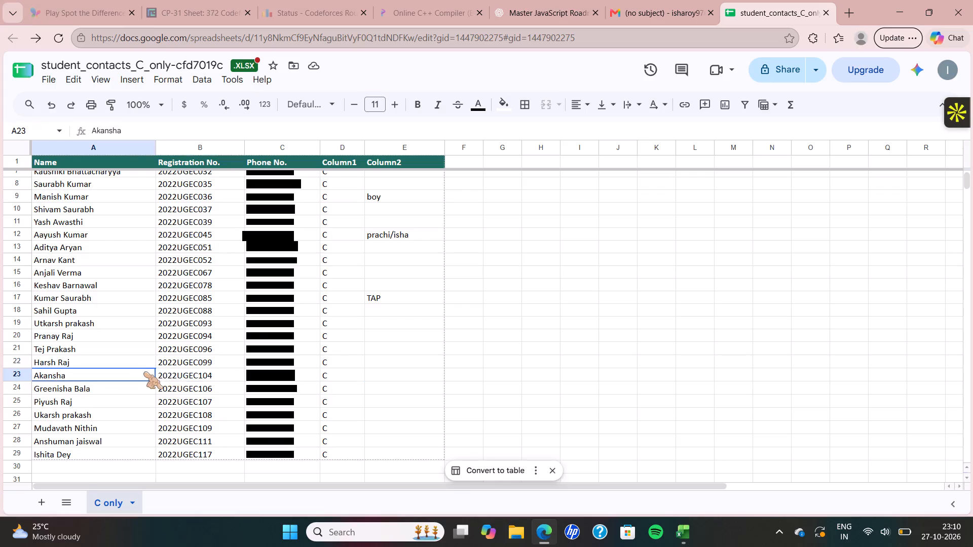
drag(145, 371, 332, 370)
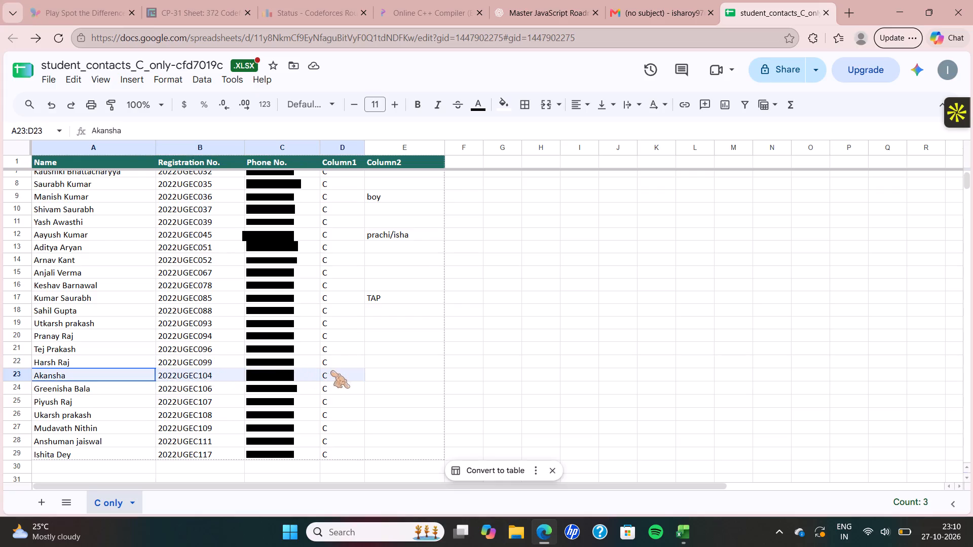
drag(332, 370, 412, 370)
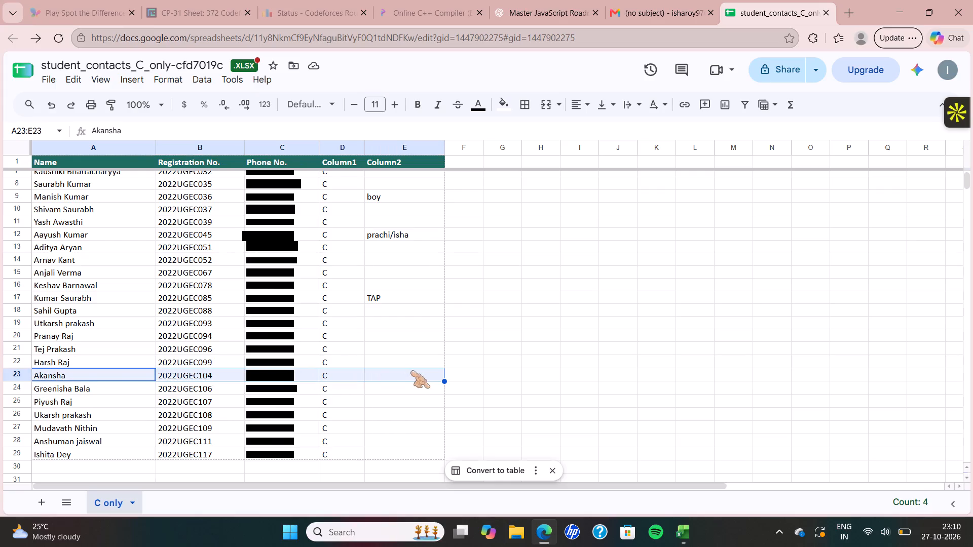
key(ctrl+c)
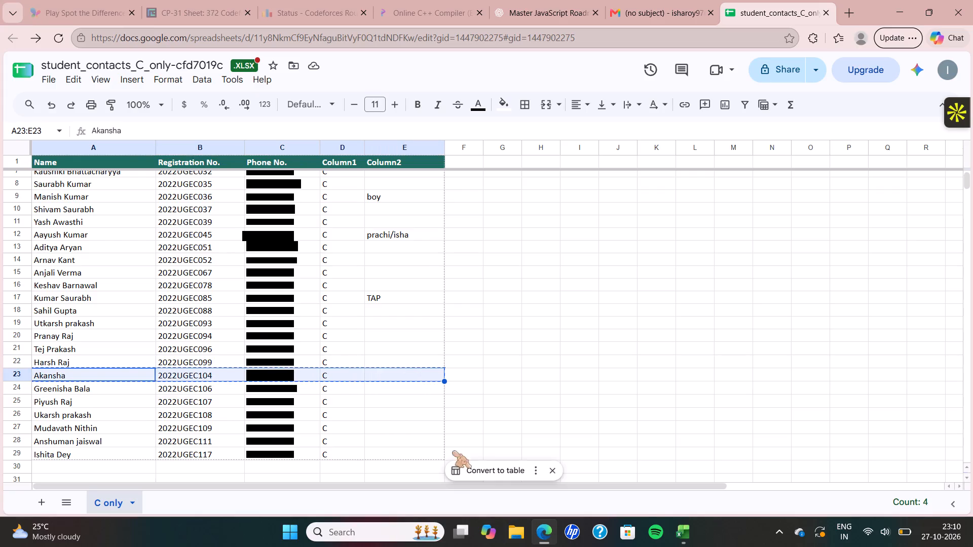
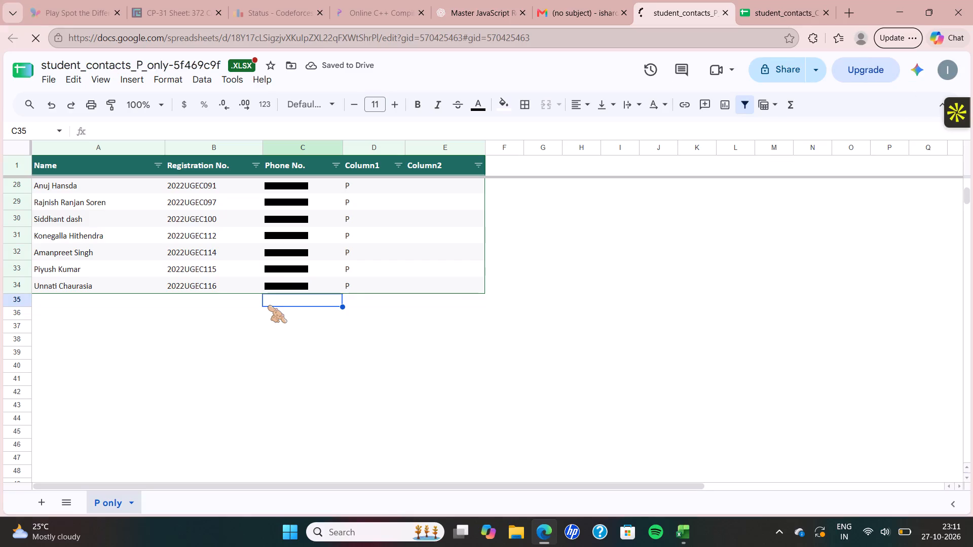
Paste the copied student record into row 35 of the P only sheet, starting in the Name column, and set its Column1 to P.
key(ctrl+v)
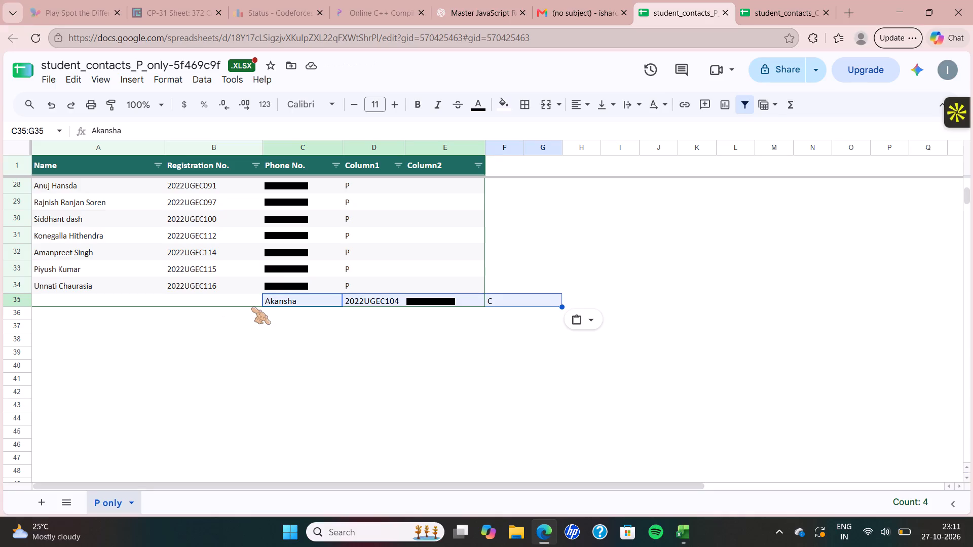
key(ctrl+z)
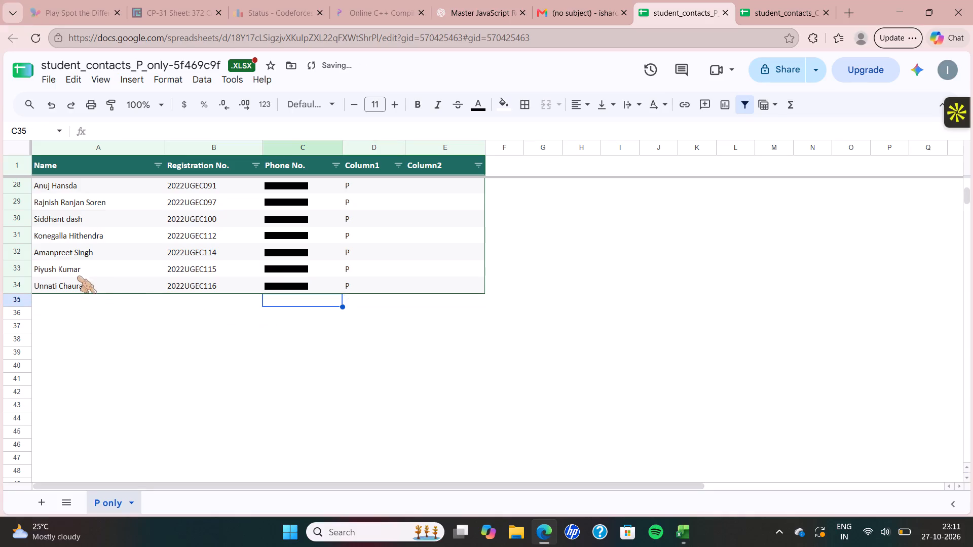
click(81, 291)
click(79, 297)
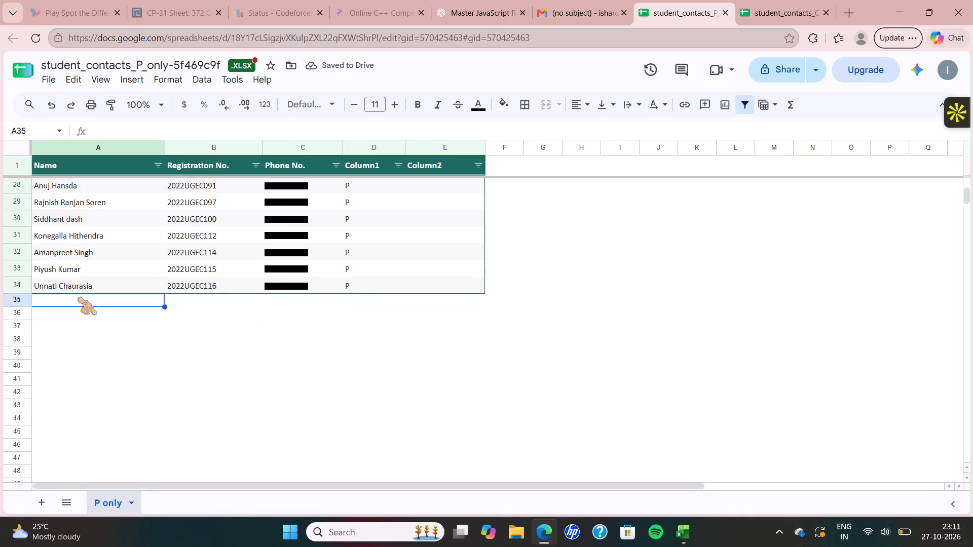
key(ctrl+v)
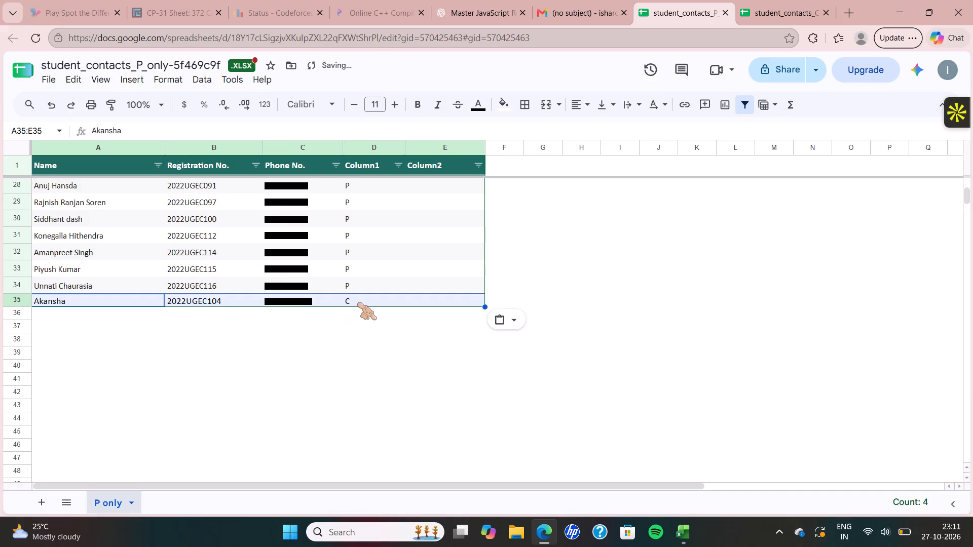
click(360, 301)
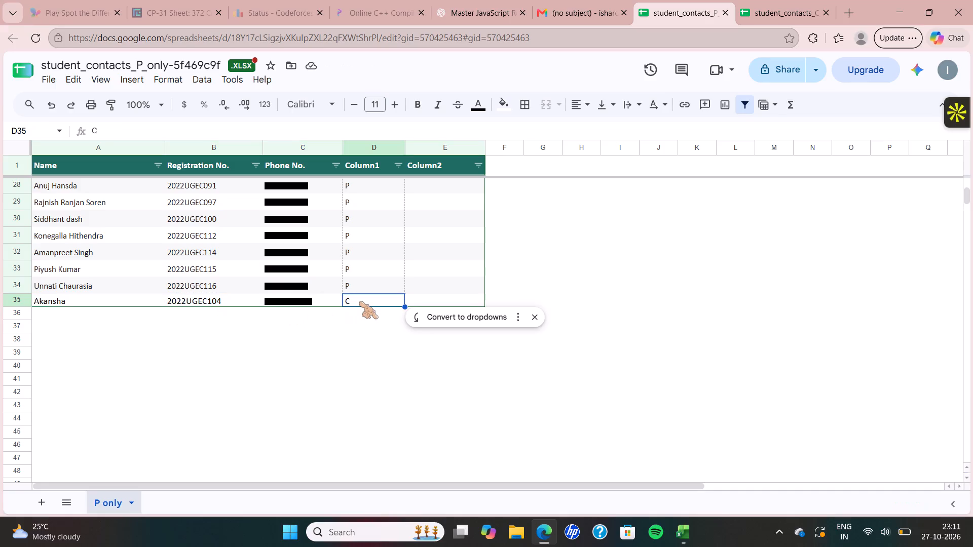
key(BackSpace)
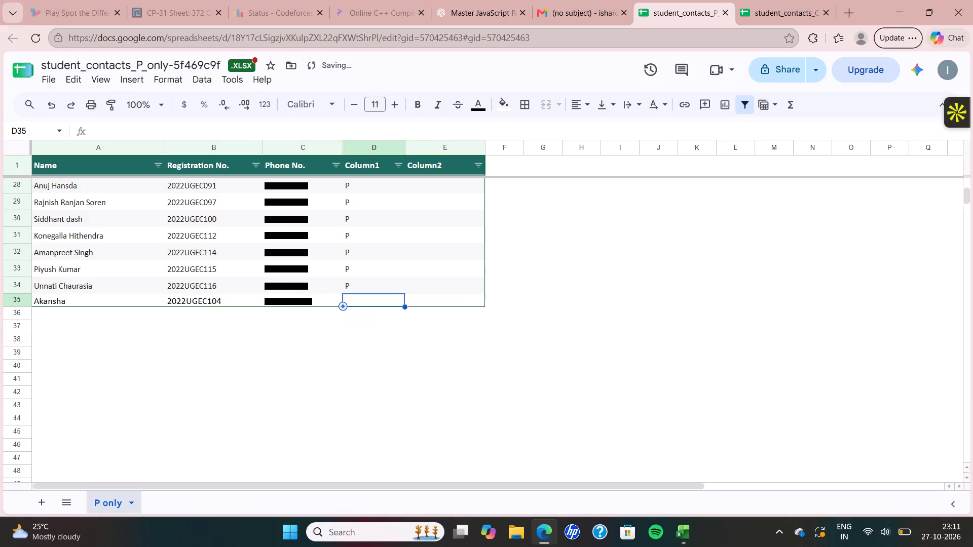
key(p)
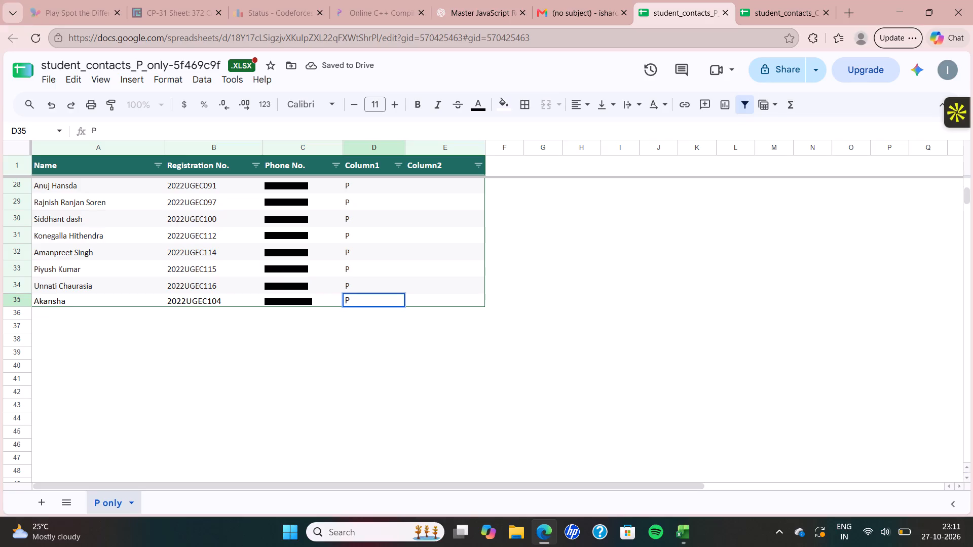
Clear the moved student's record from row 23 of the C only sheet.
click(781, 10)
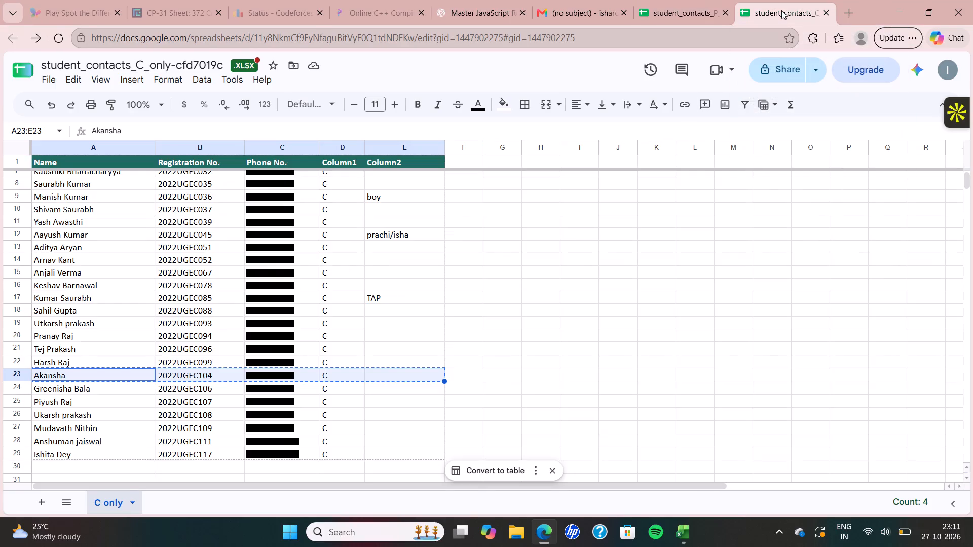
scroll(279, 345, down, 1)
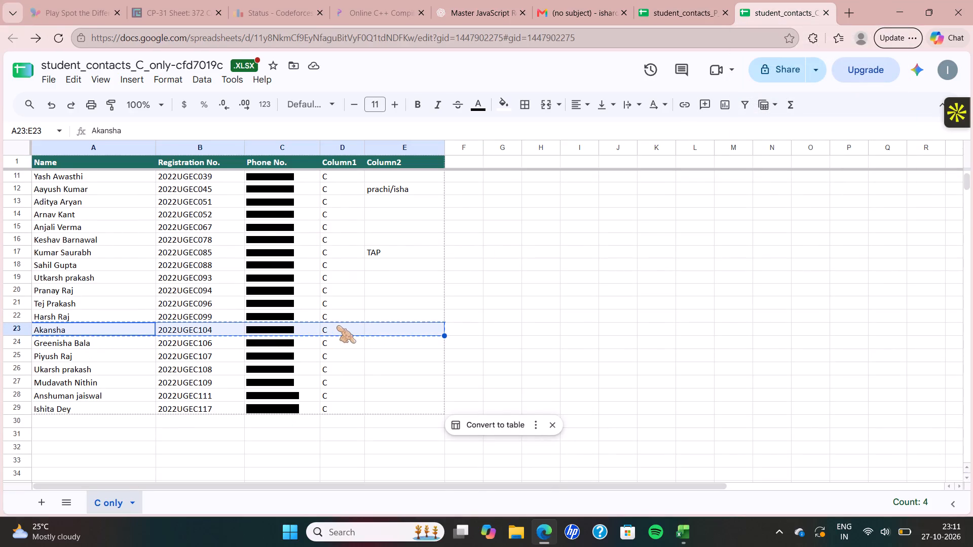
key(BackSpace)
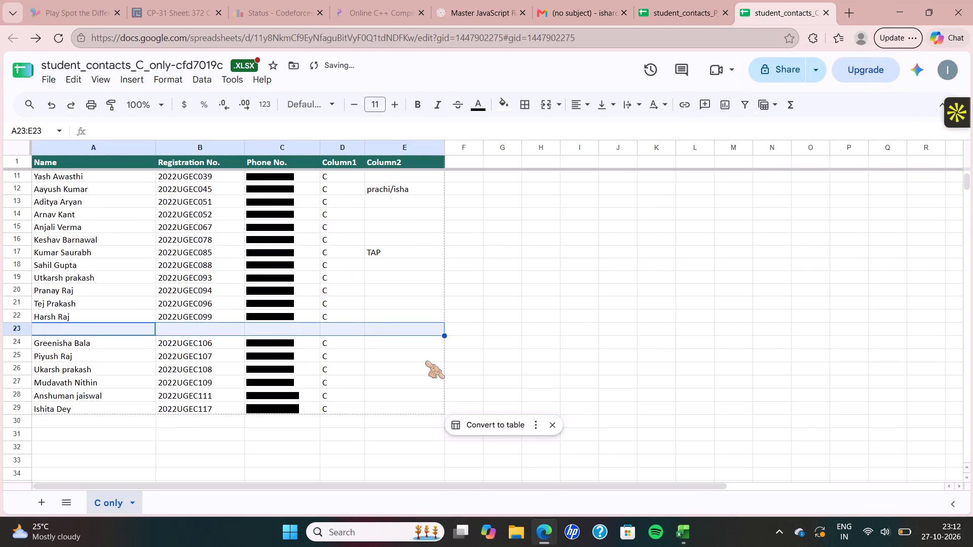
click(556, 355)
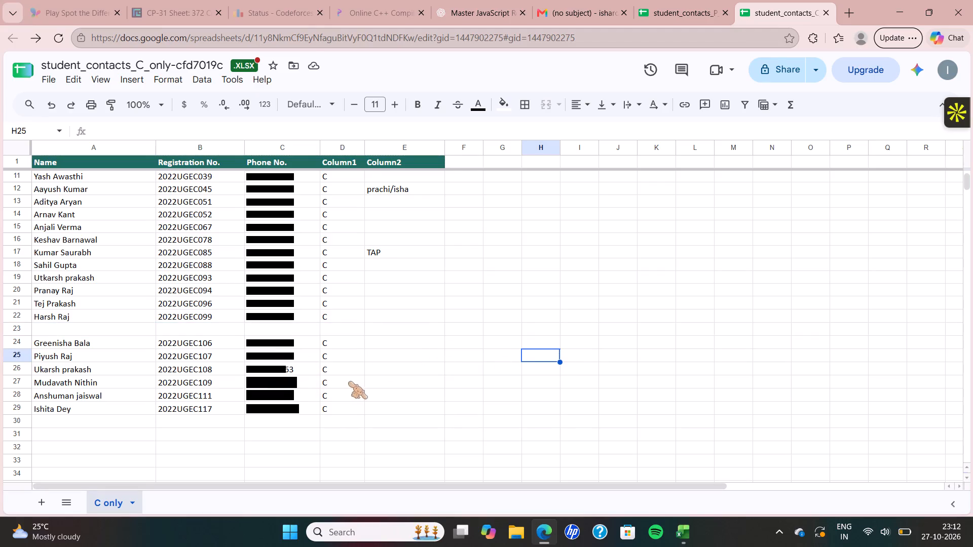
Enter south boy in Column2 for the student in row 27 of the C only sheet.
click(384, 378)
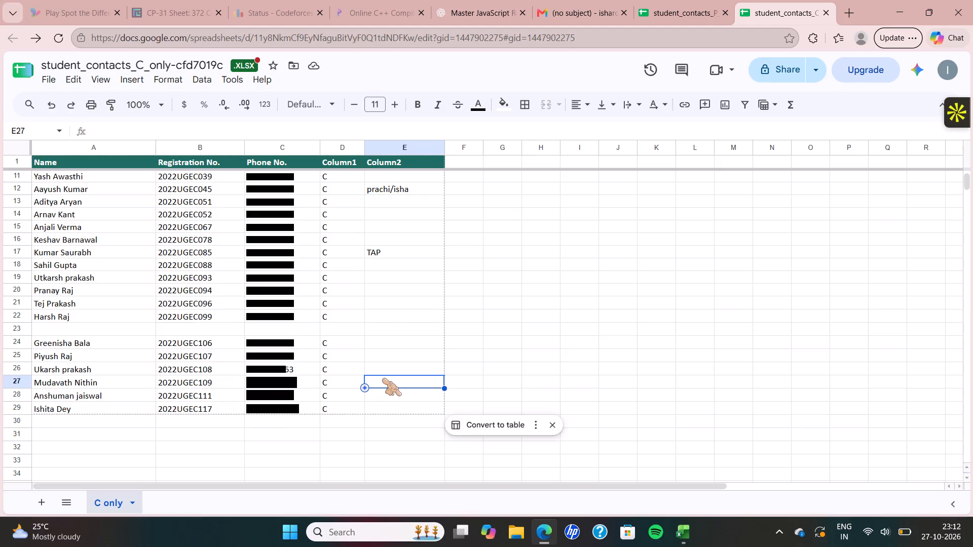
text(south)
key(space)
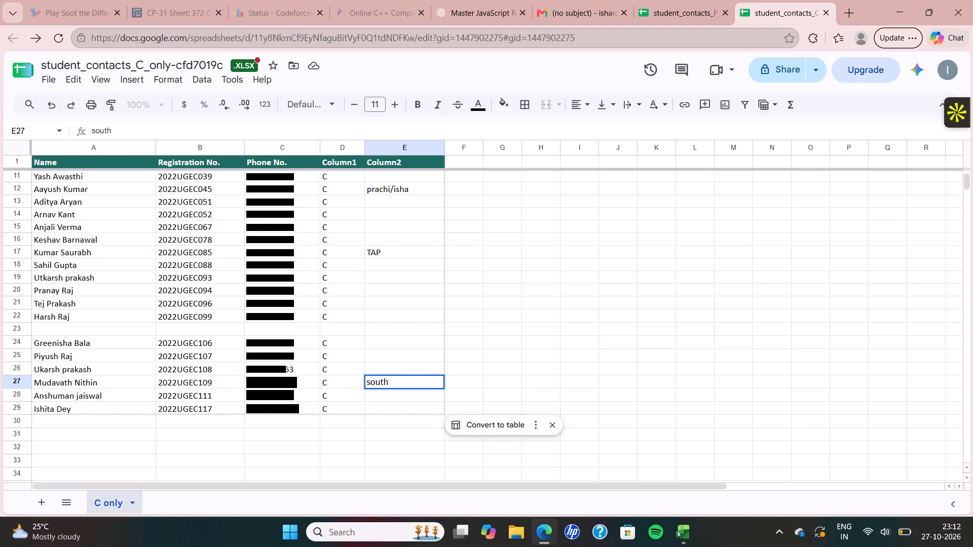
text(boy)
click(366, 399)
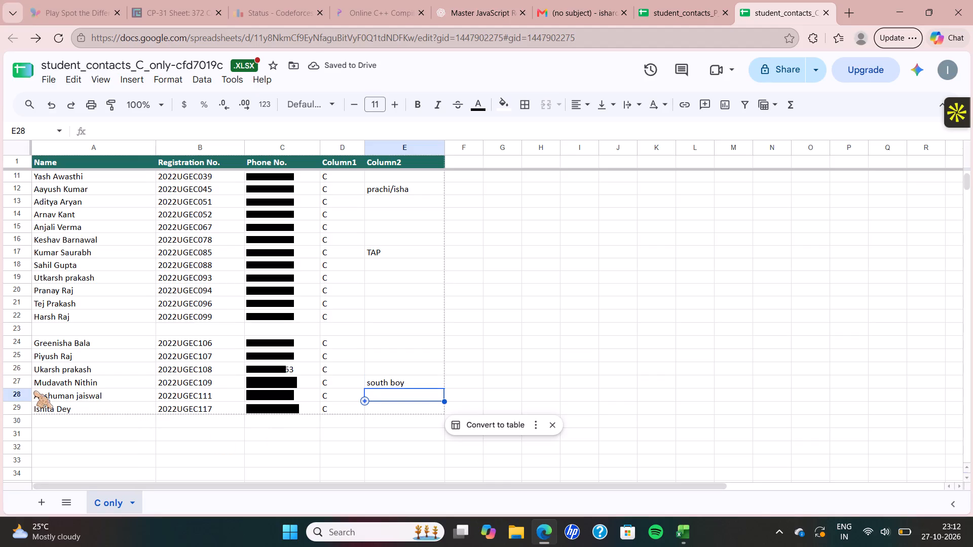
Copy the student record in row 28 of the C only sheet into row 36 of the P only sheet and set its Column1 to P.
drag(35, 391, 38, 391)
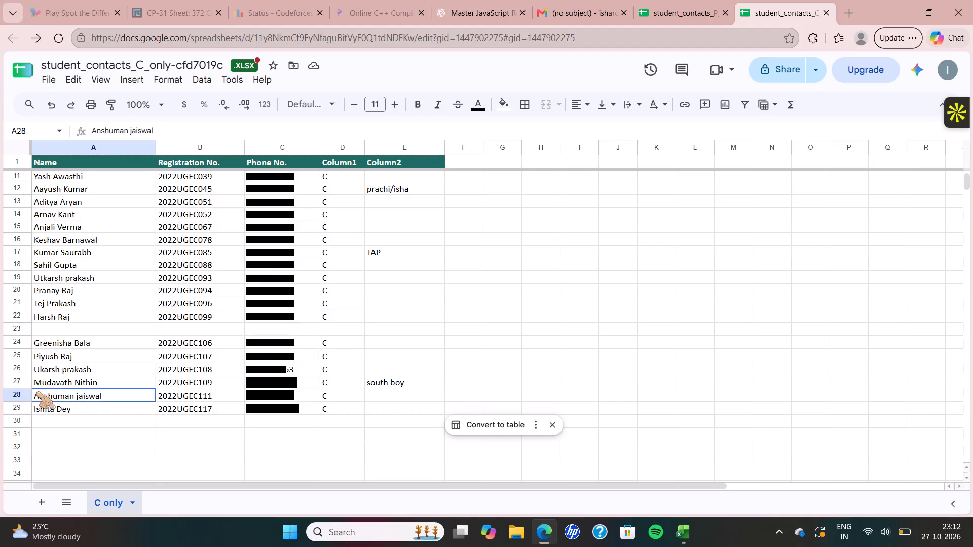
drag(38, 391, 319, 388)
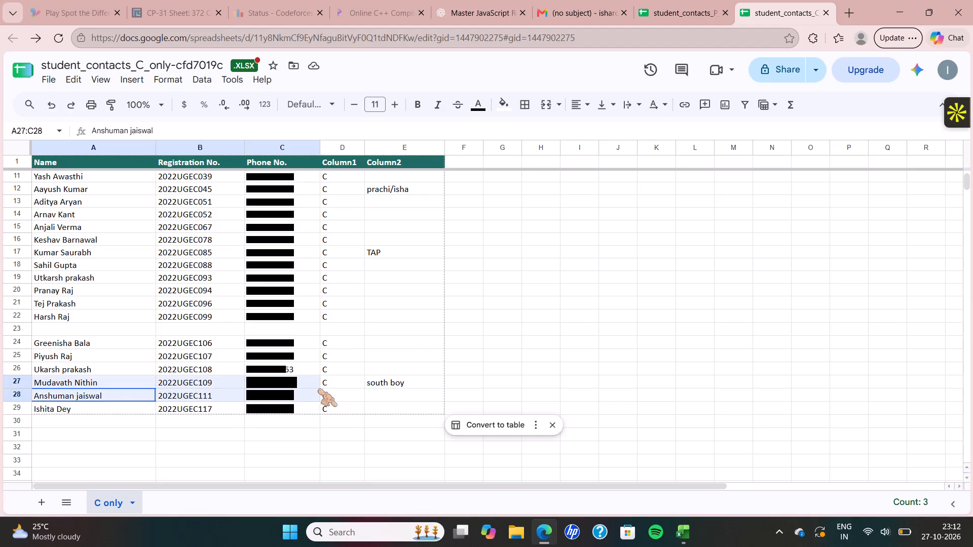
drag(319, 388, 358, 392)
key(ctrl+c)
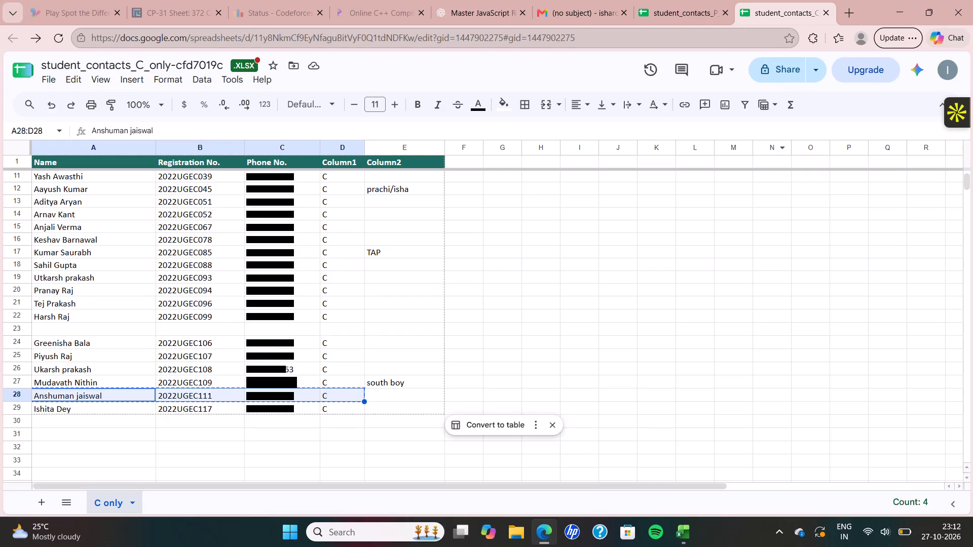
click(689, 14)
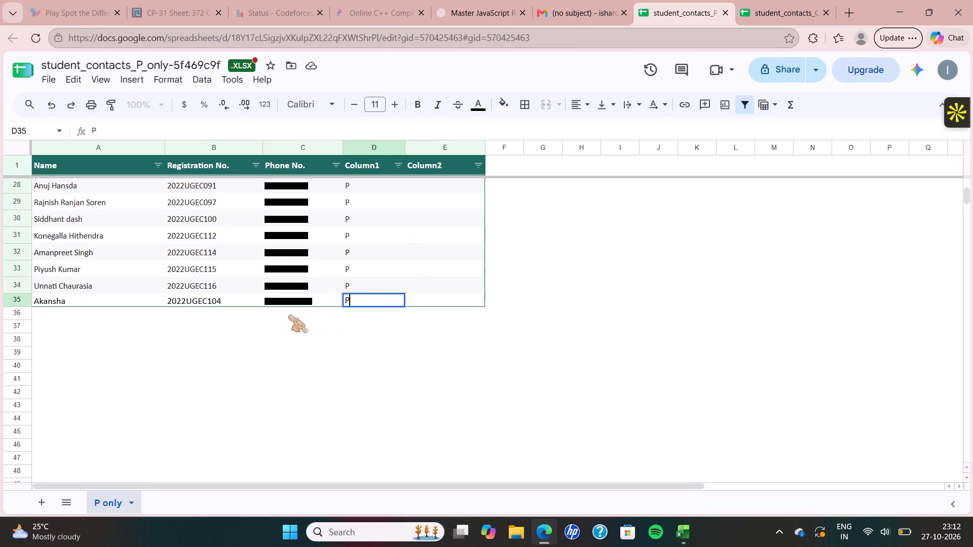
click(268, 315)
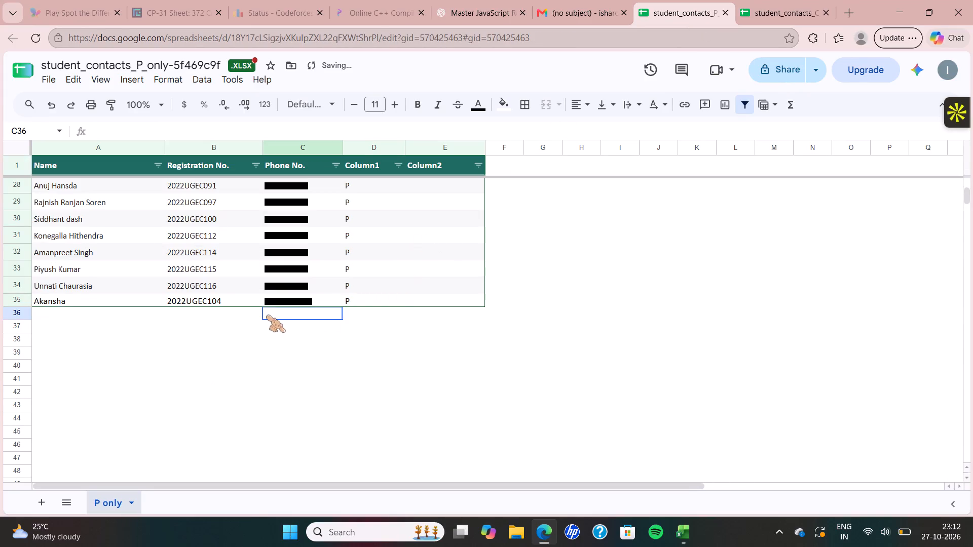
click(52, 311)
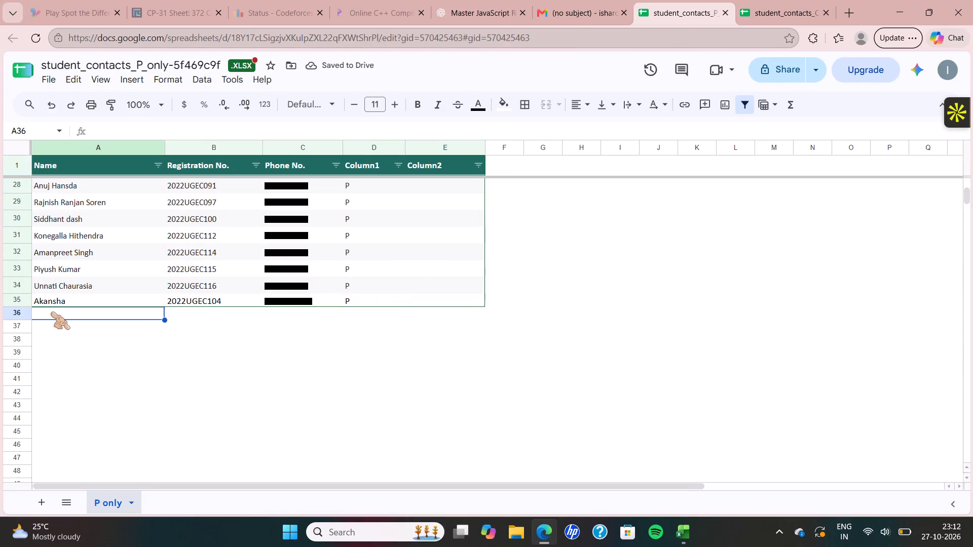
key(ctrl+v)
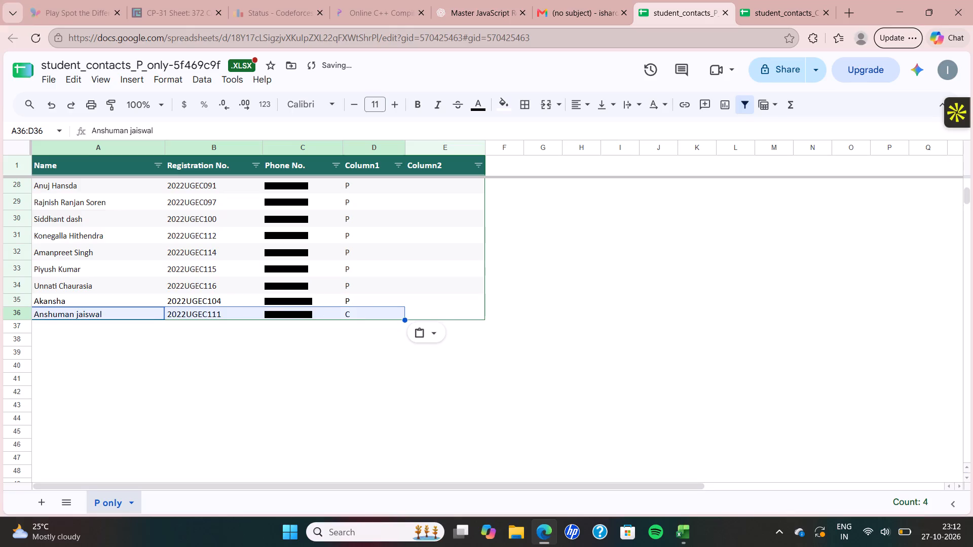
click(356, 308)
click(366, 311)
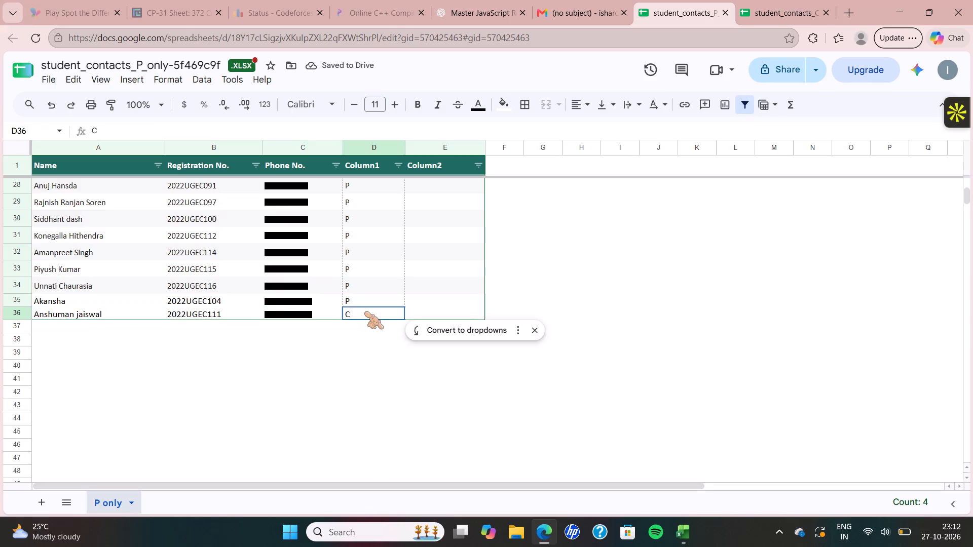
key(BackSpace)
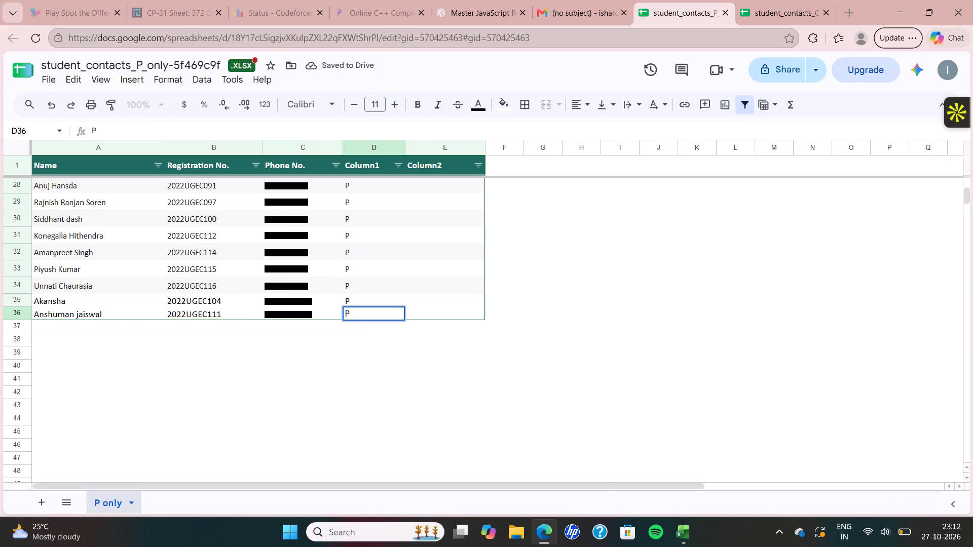
Clear the copied student's record from row 28 of the C only sheet.
click(759, 4)
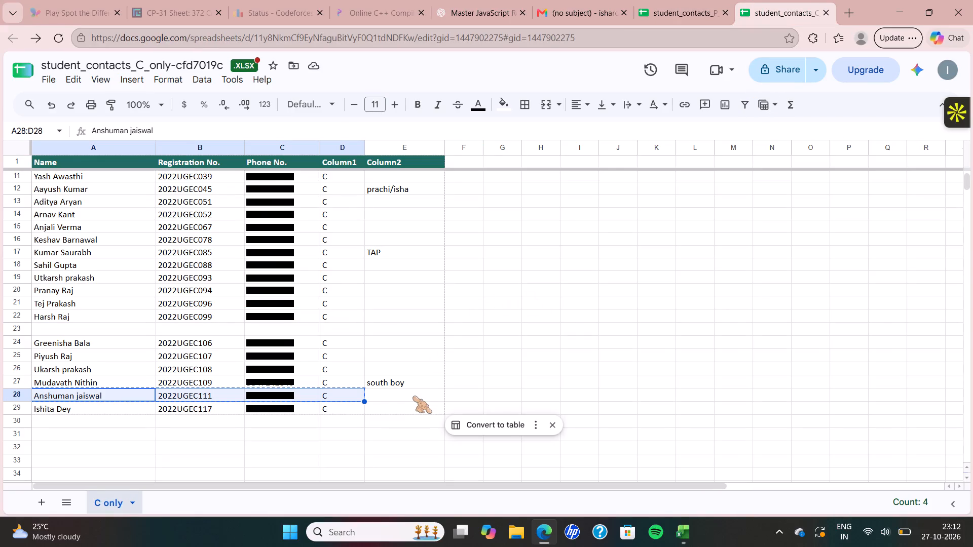
key(BackSpace)
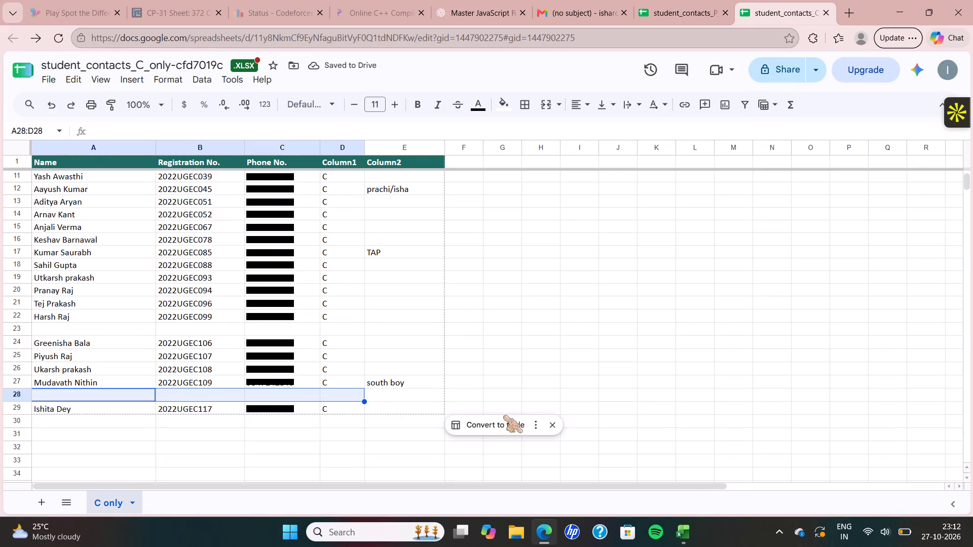
click(560, 315)
Review the student rows on the C only sheet, checking the names and which Column2 entries are filled in.
scroll(560, 315, up, 3)
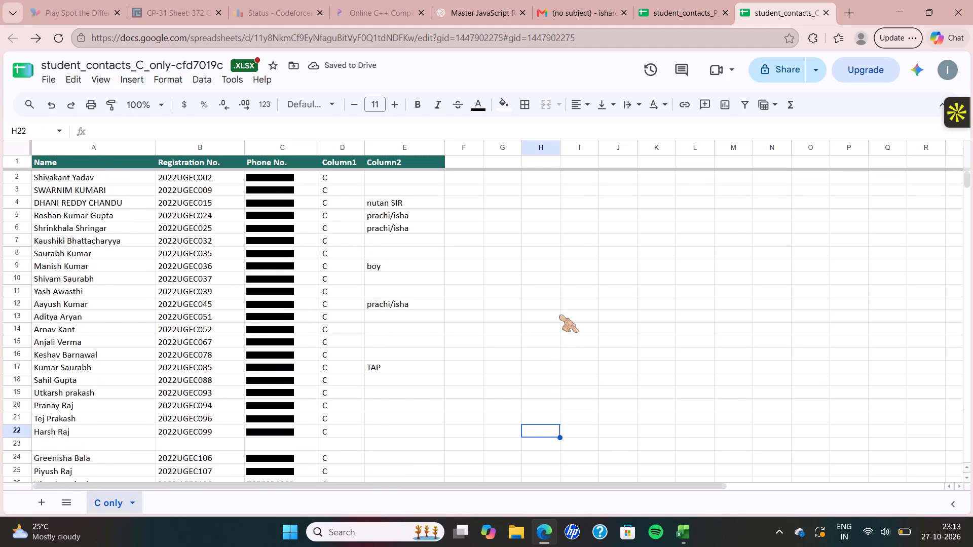
scroll(560, 315, up, 1)
scroll(560, 315, down, 2)
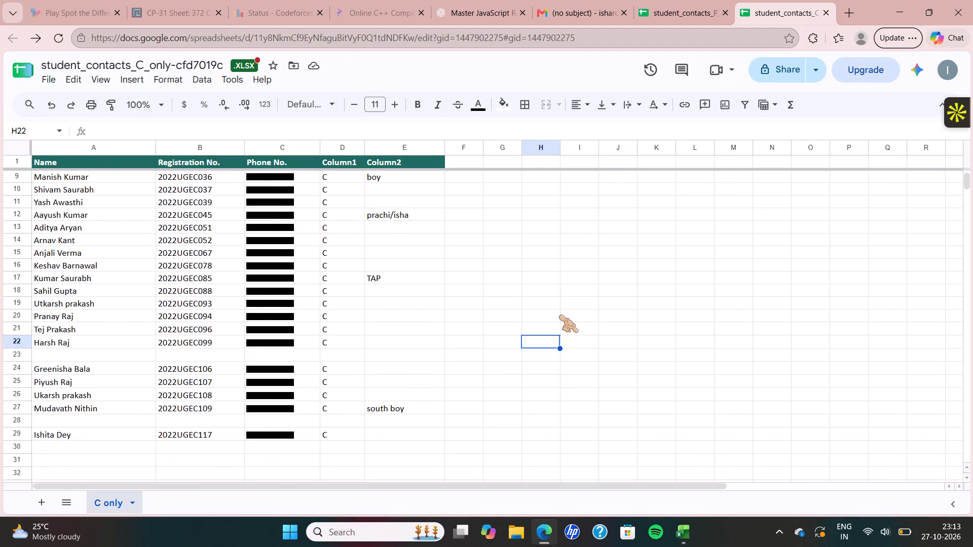
scroll(560, 315, down, 1)
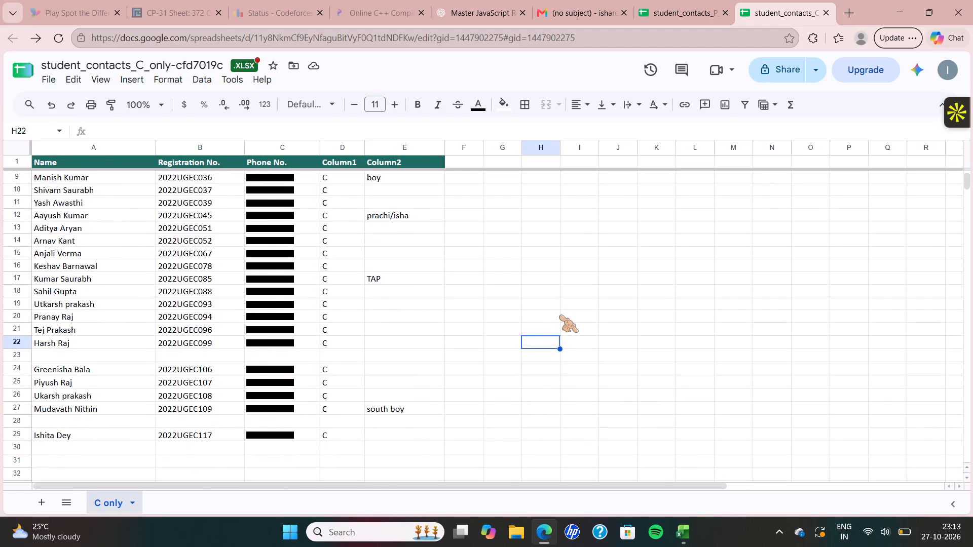
scroll(560, 315, down, 1)
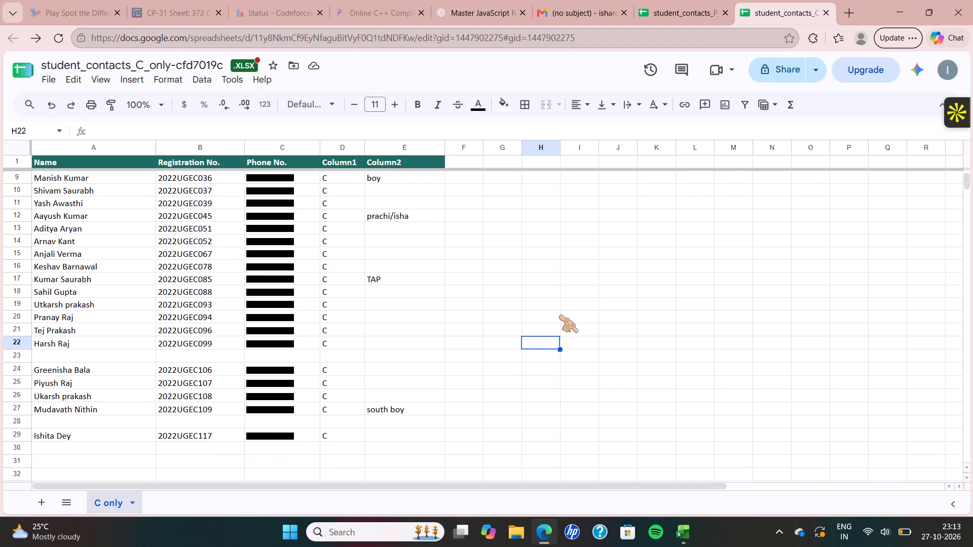
scroll(521, 299, up, 1)
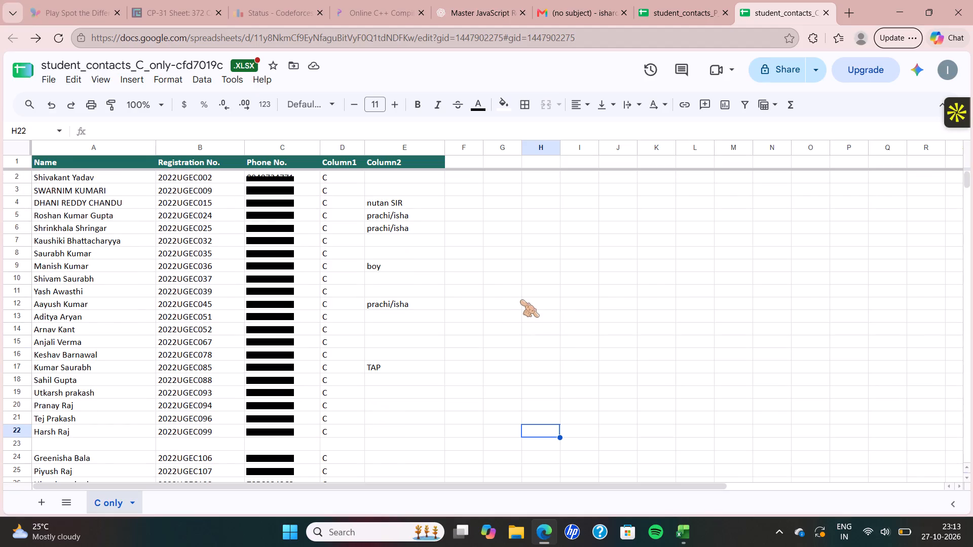
scroll(521, 299, up, 2)
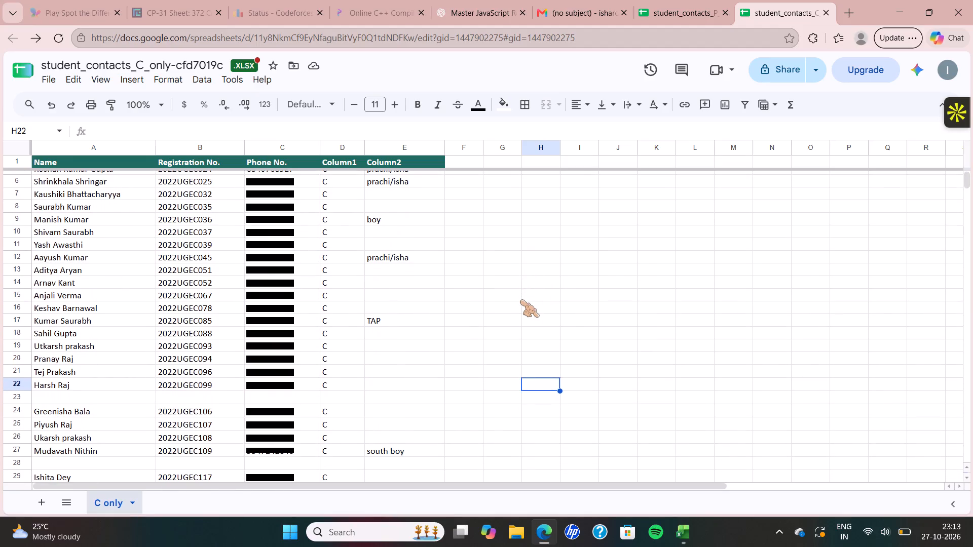
scroll(521, 299, up, 2)
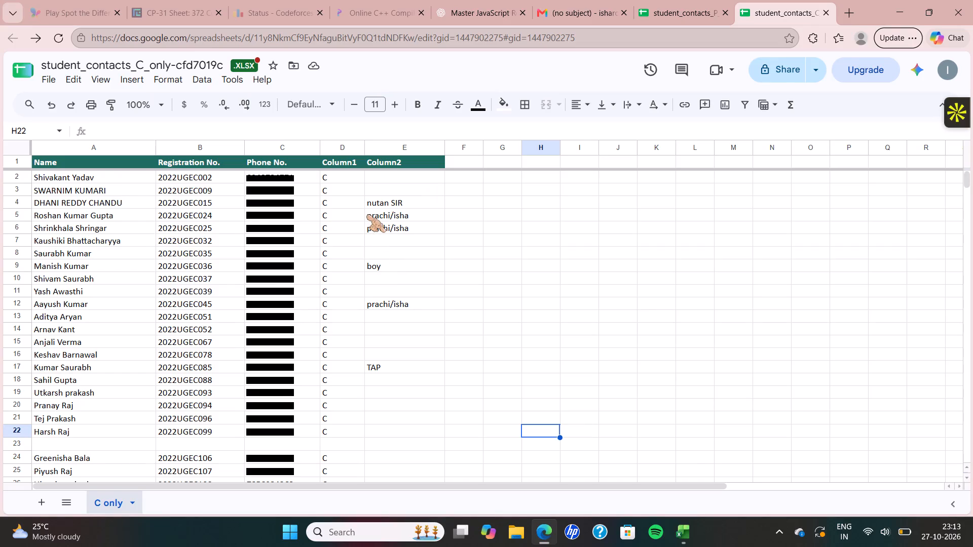
Move the nutan SIR label in row 4 of the C only sheet from Column2 to the adjacent column F.
drag(368, 213, 453, 212)
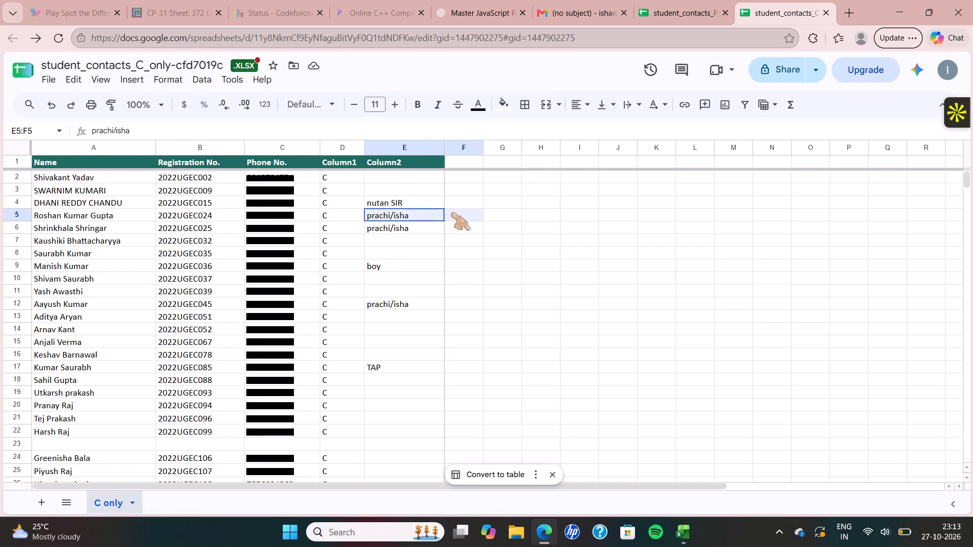
drag(453, 212, 524, 286)
click(524, 286)
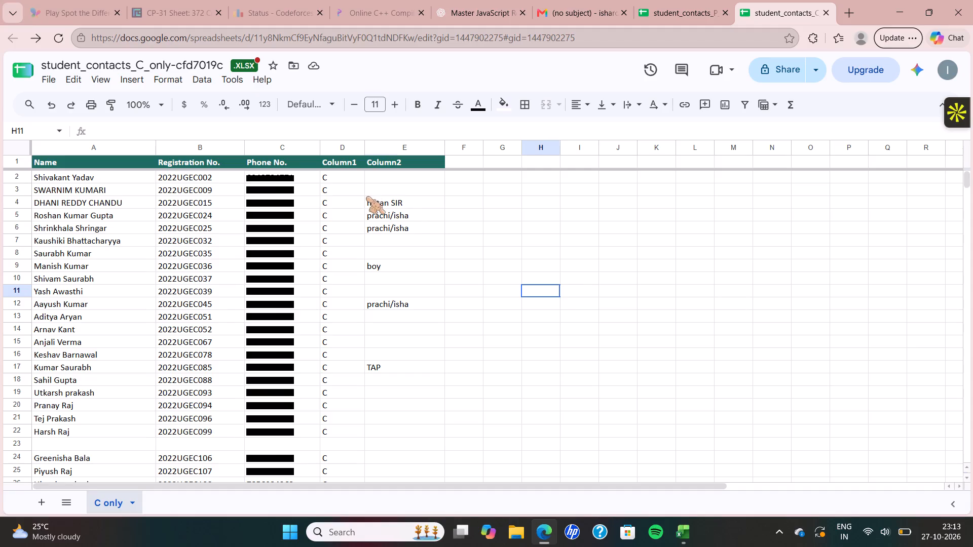
drag(367, 196, 390, 199)
click(498, 253)
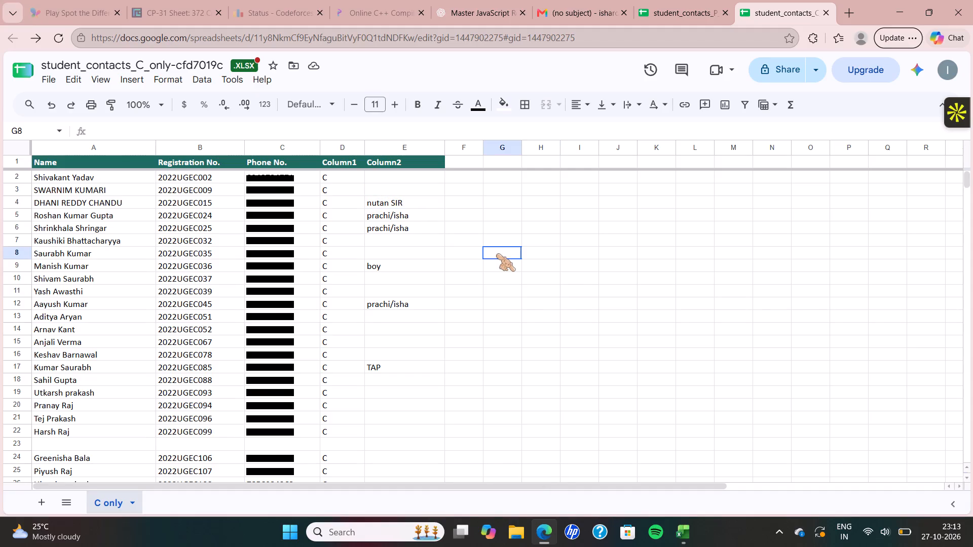
drag(370, 199, 411, 199)
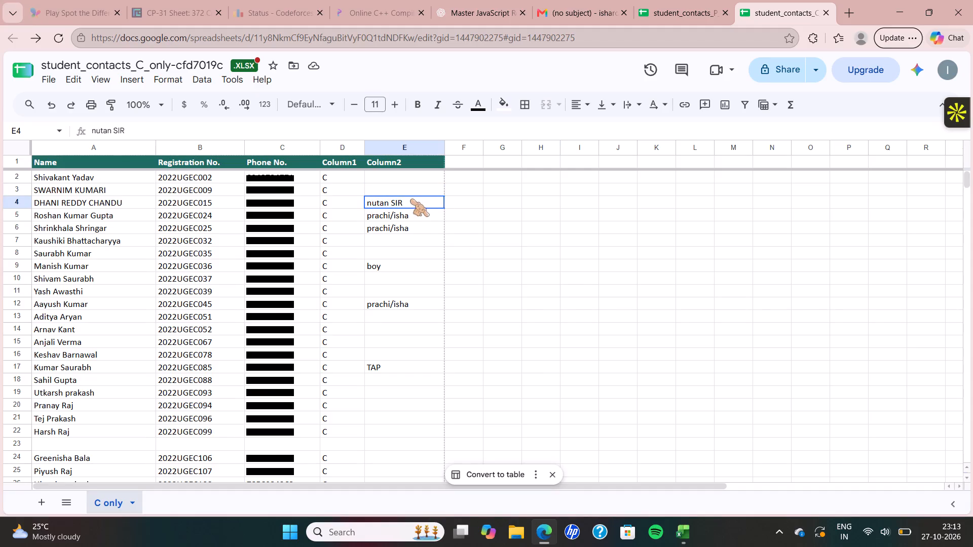
drag(411, 199, 413, 199)
key(ctrl+c)
click(454, 203)
key(ctrl+v)
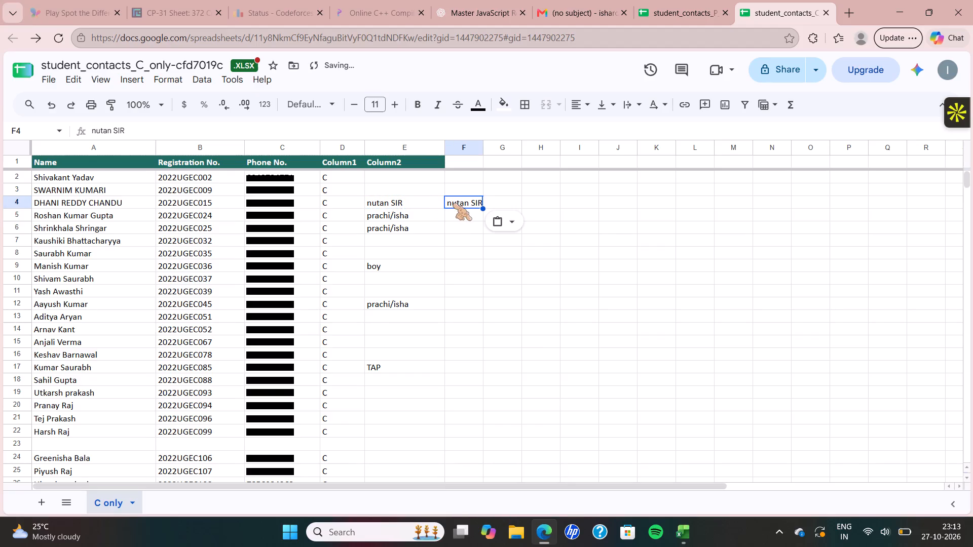
click(427, 202)
key(BackSpace)
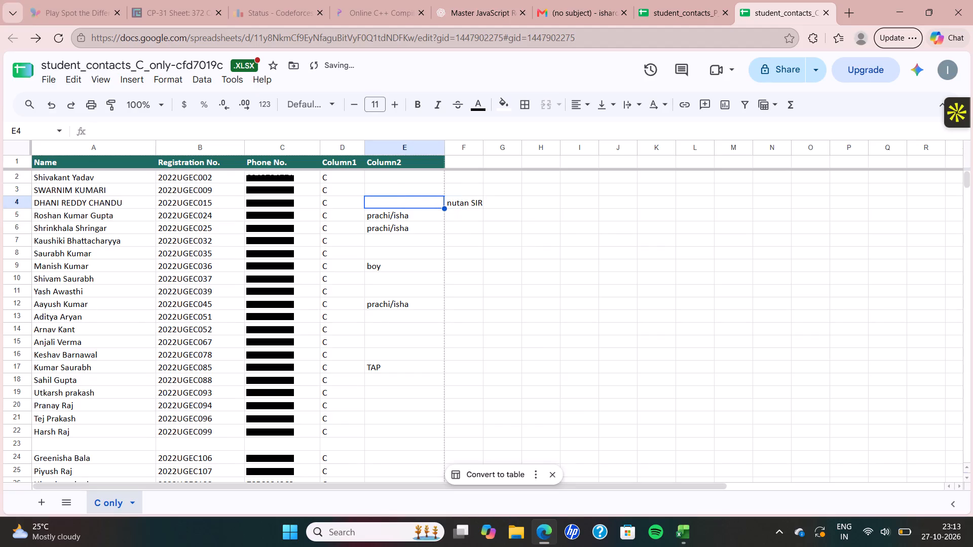
Move the TAP label in row 17 of the C only sheet from Column2 to the adjacent column F.
click(370, 361)
click(373, 368)
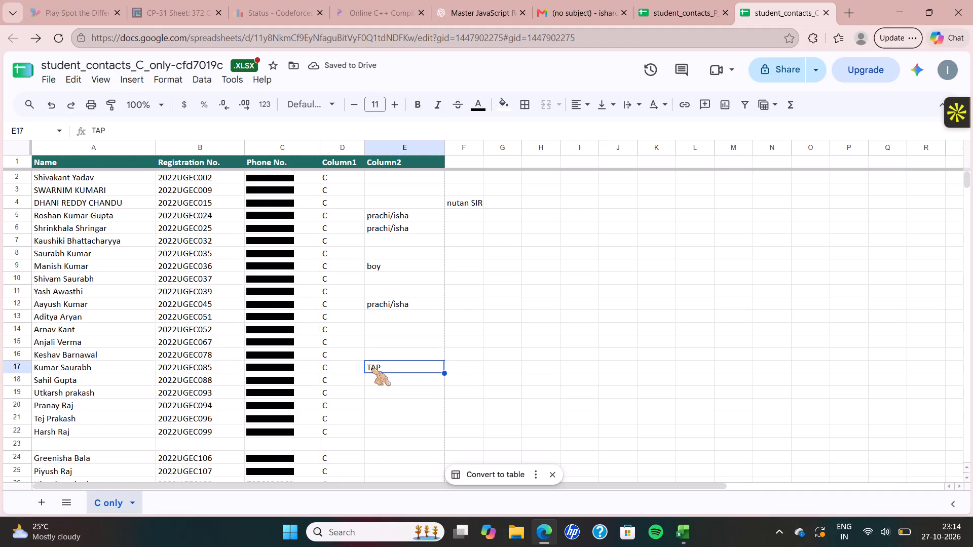
key(ctrl+c)
click(461, 367)
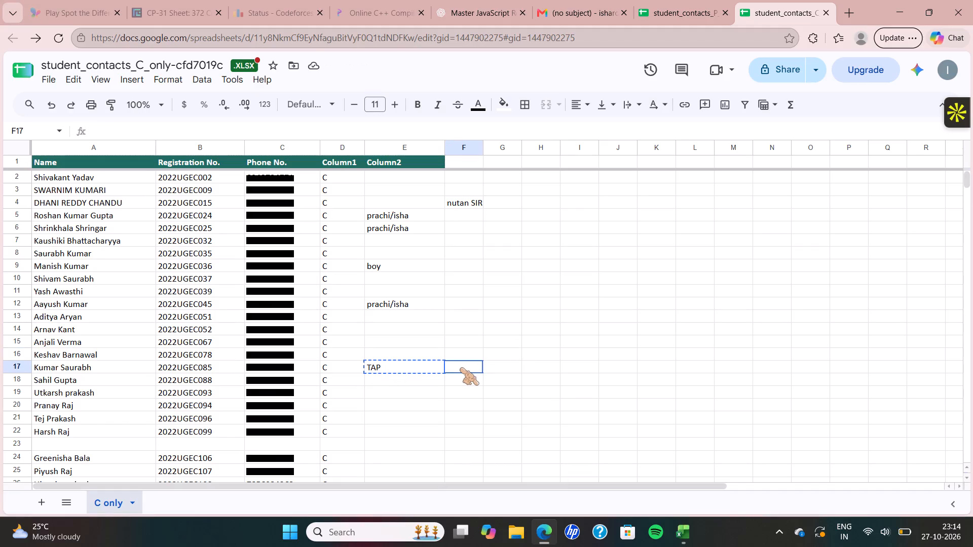
key(ctrl+v)
click(429, 365)
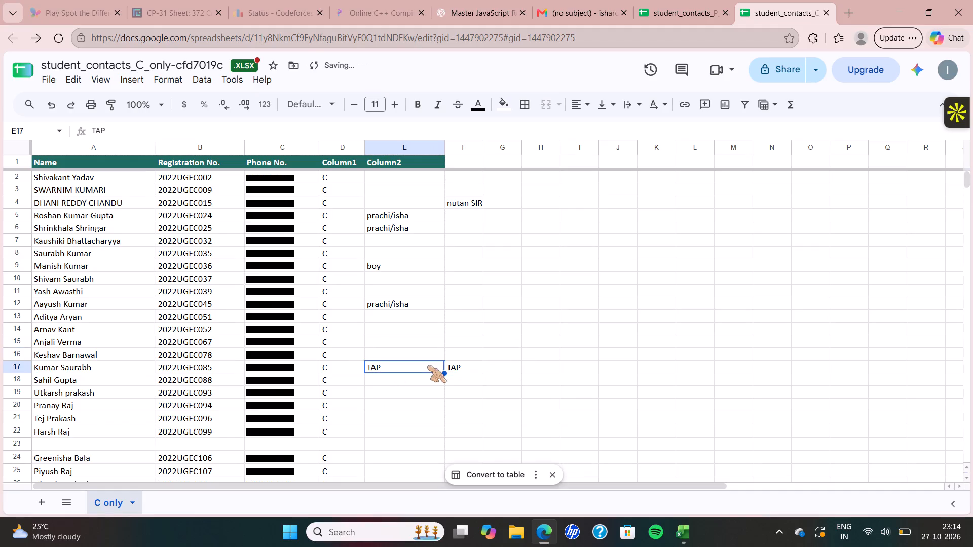
key(BackSpace)
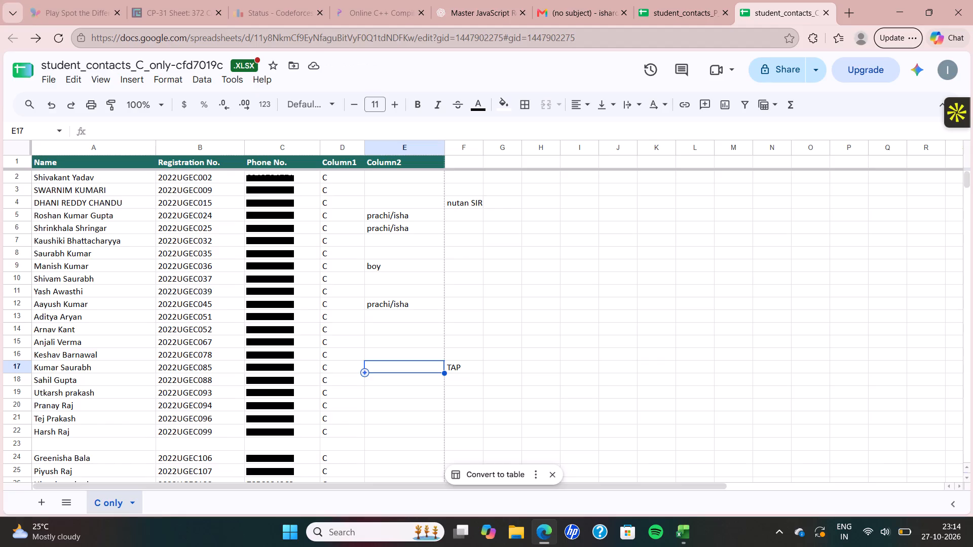
Review the student rows and their labels on the C only sheet and in the P only spreadsheet.
scroll(429, 365, right, 2)
scroll(429, 365, up, 2)
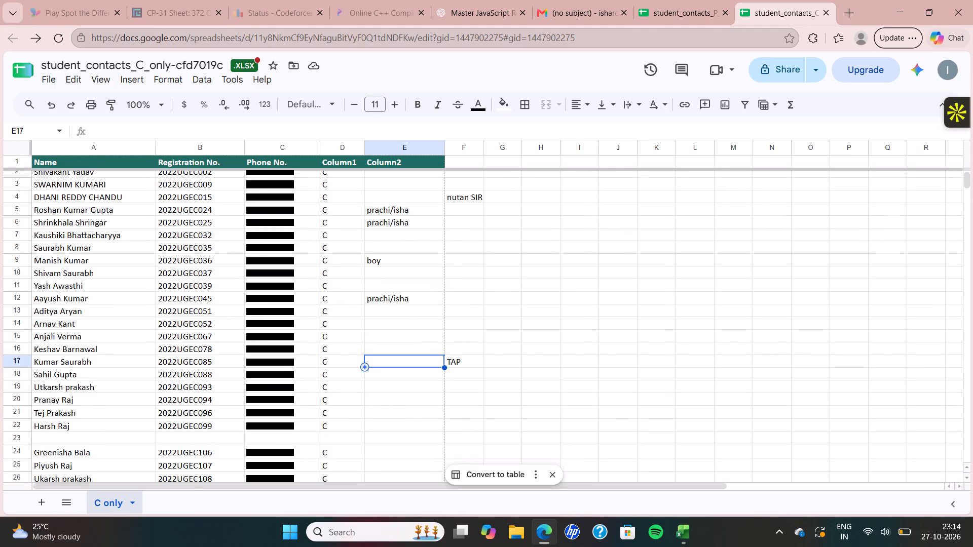
scroll(429, 365, right, 1)
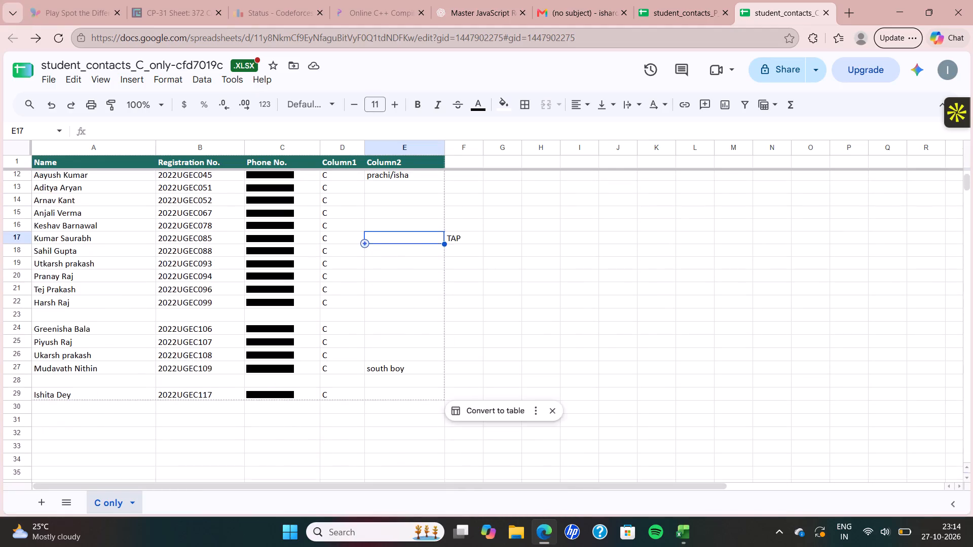
scroll(429, 365, up, 6)
scroll(429, 365, right, 1)
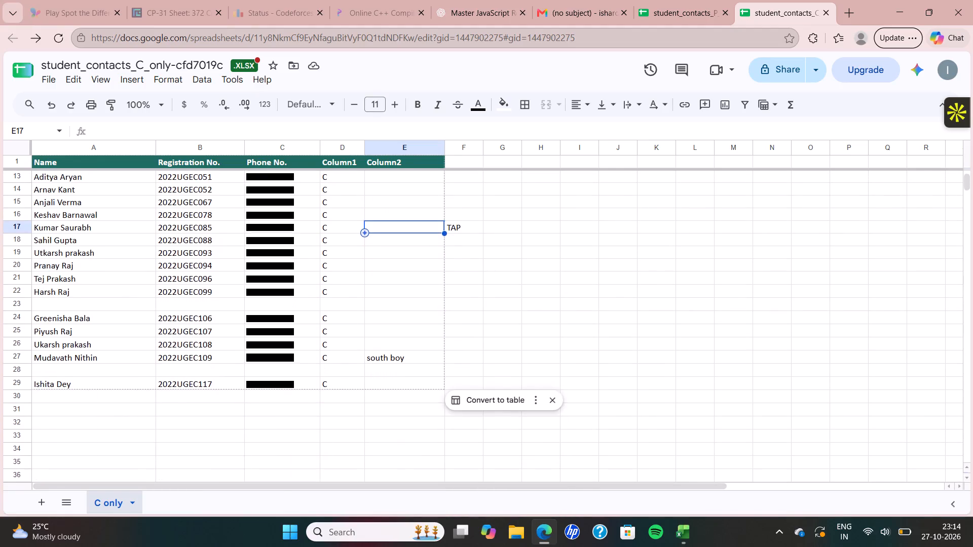
scroll(429, 365, right, 1)
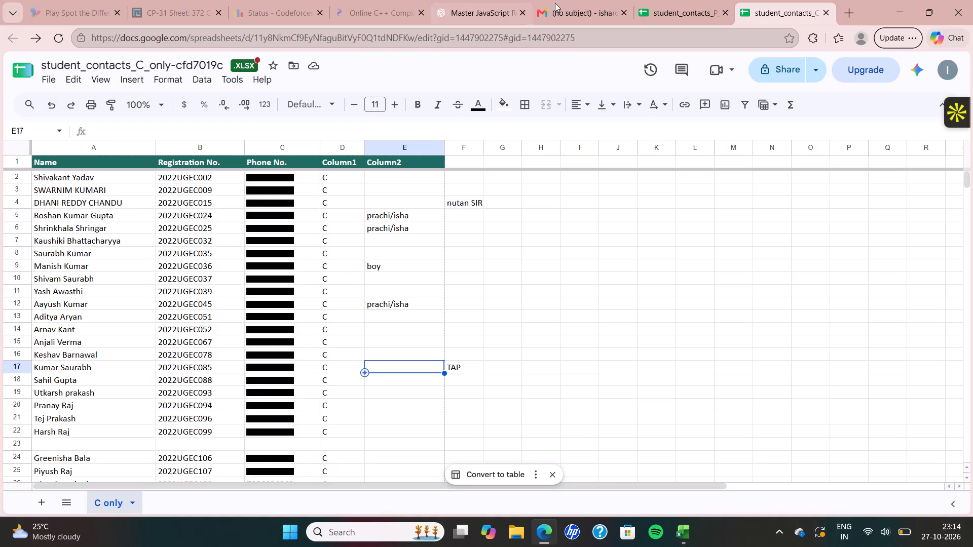
click(679, 2)
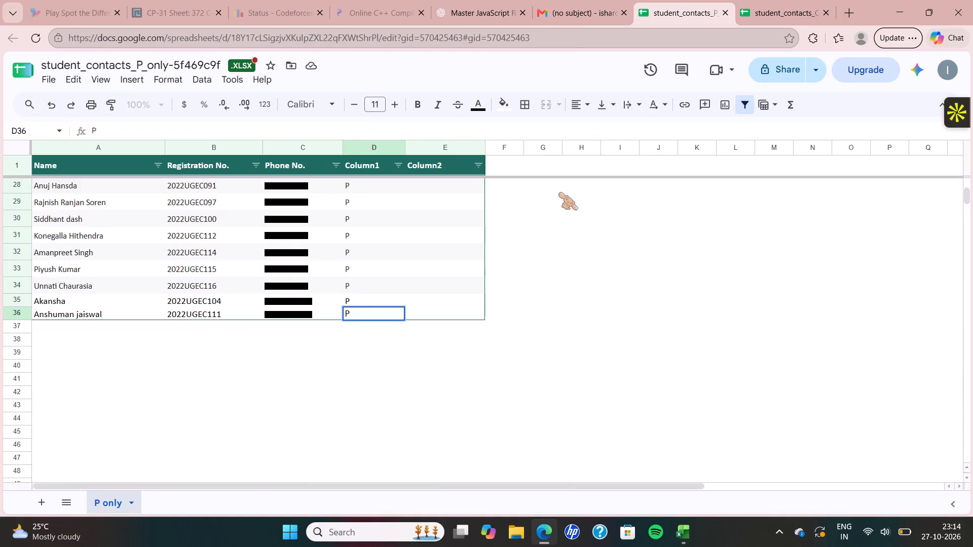
scroll(560, 192, up, 15)
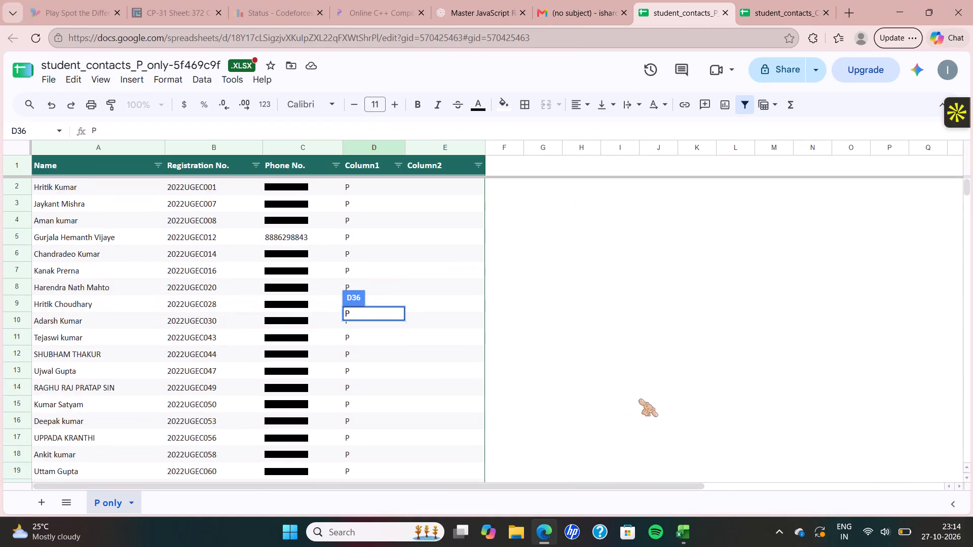
scroll(600, 273, up, 19)
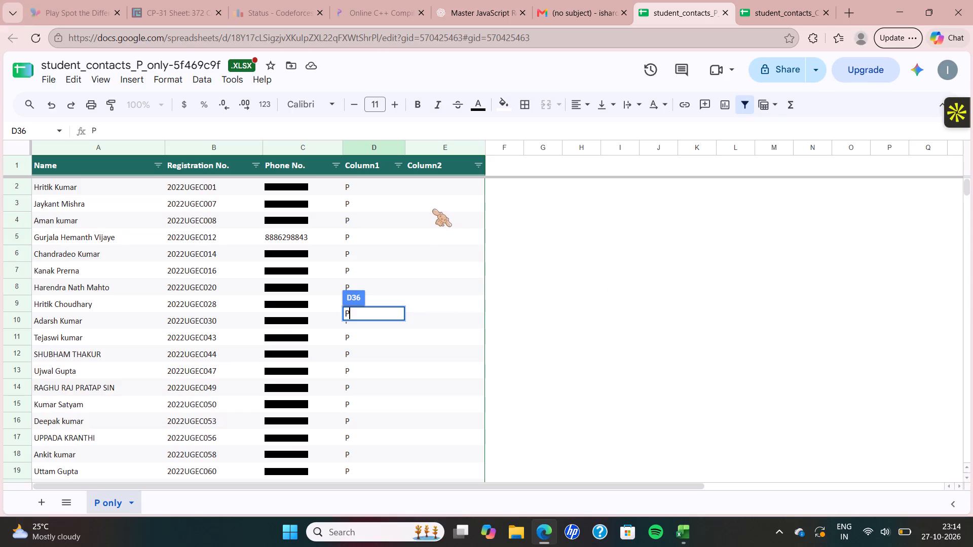
click(501, 171)
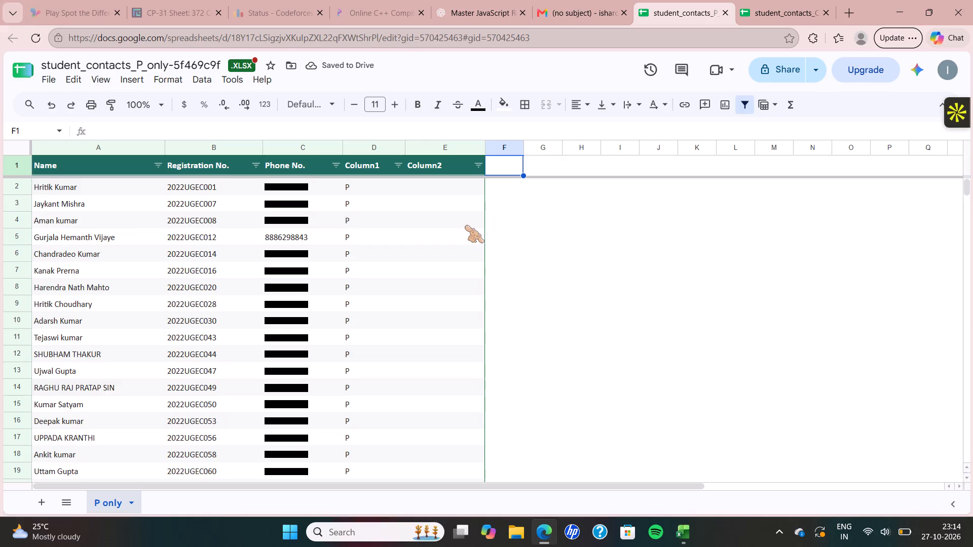
Return to the C only sheet and enter prachi/isha in Column2 for the student in row 3.
click(759, 14)
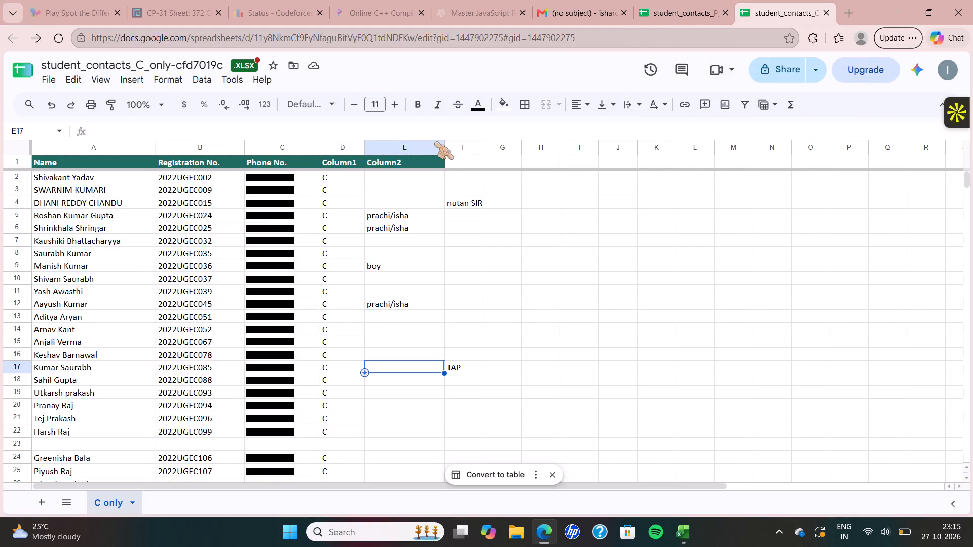
click(414, 183)
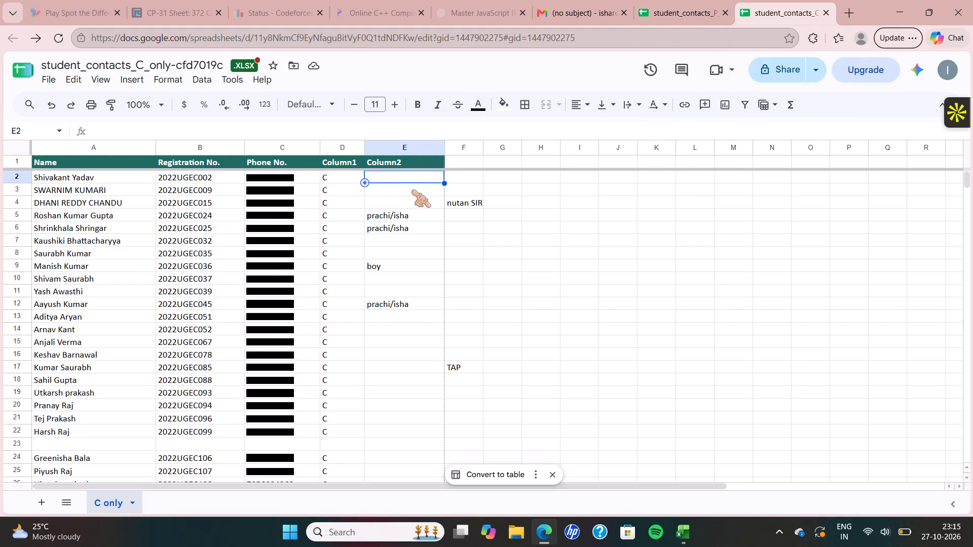
click(413, 189)
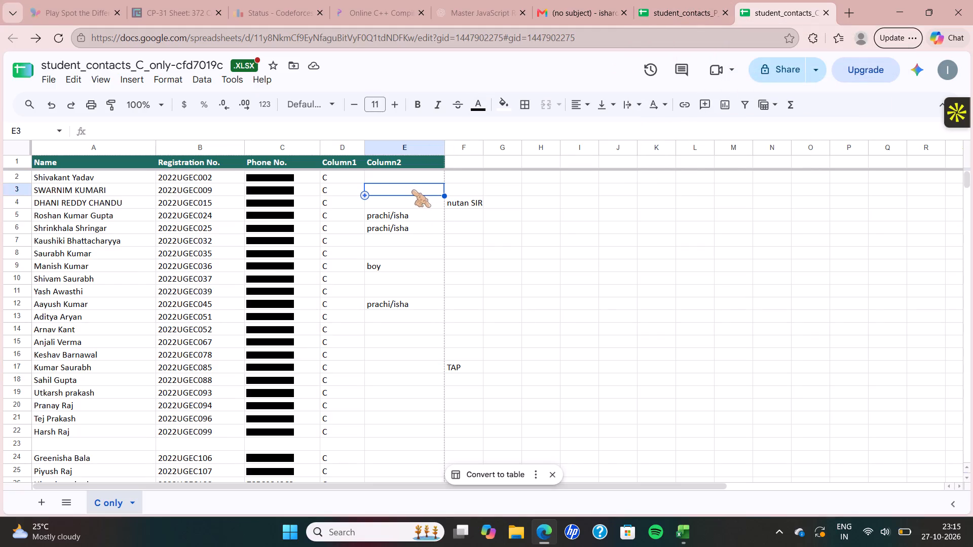
text(prachi/)
text(isha)
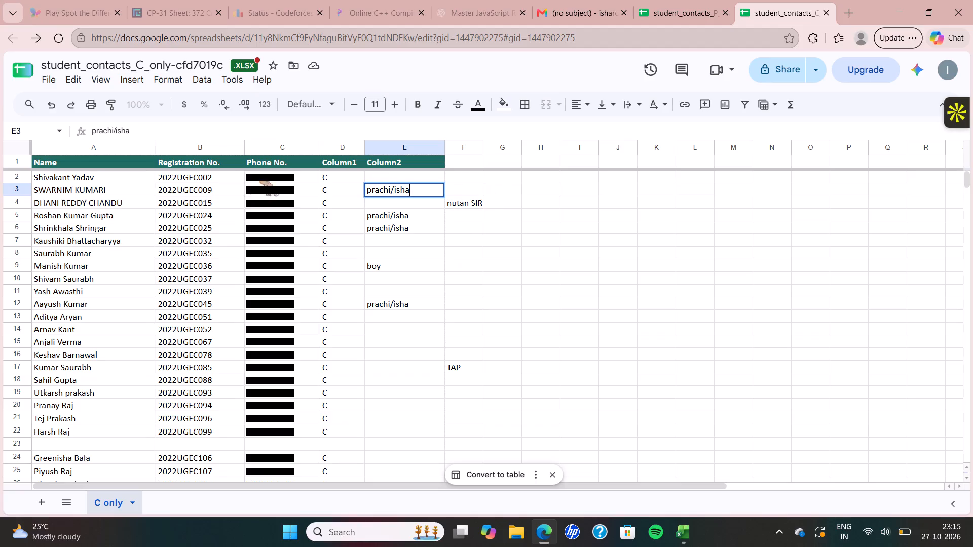
In column F of the P only sheet, label row 6 good boy, row 7 isha/prachi and row 8 least probable.
click(685, 3)
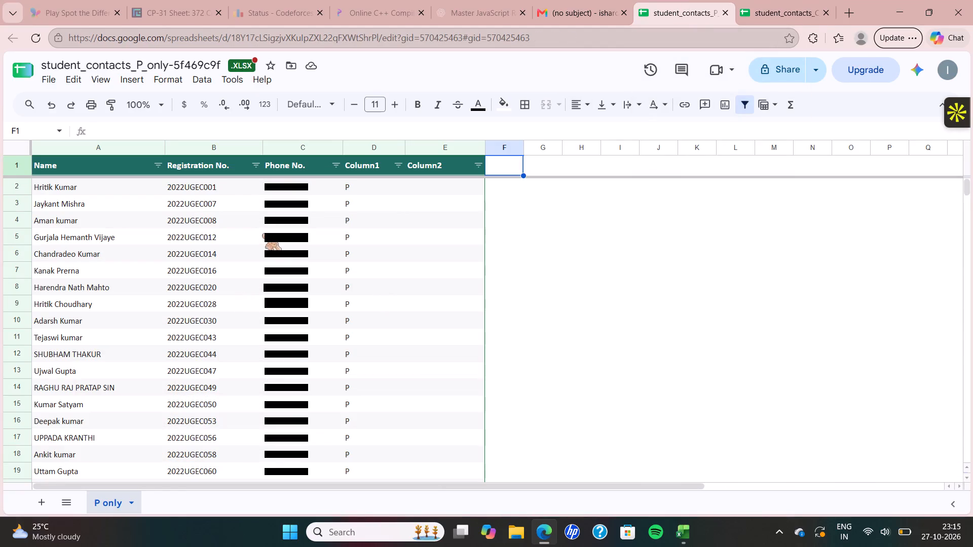
click(492, 250)
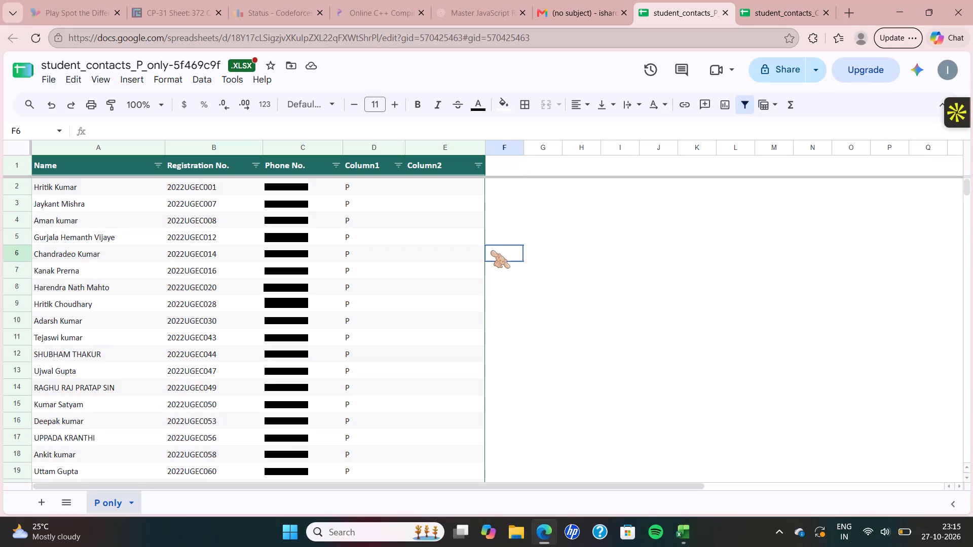
key(g)
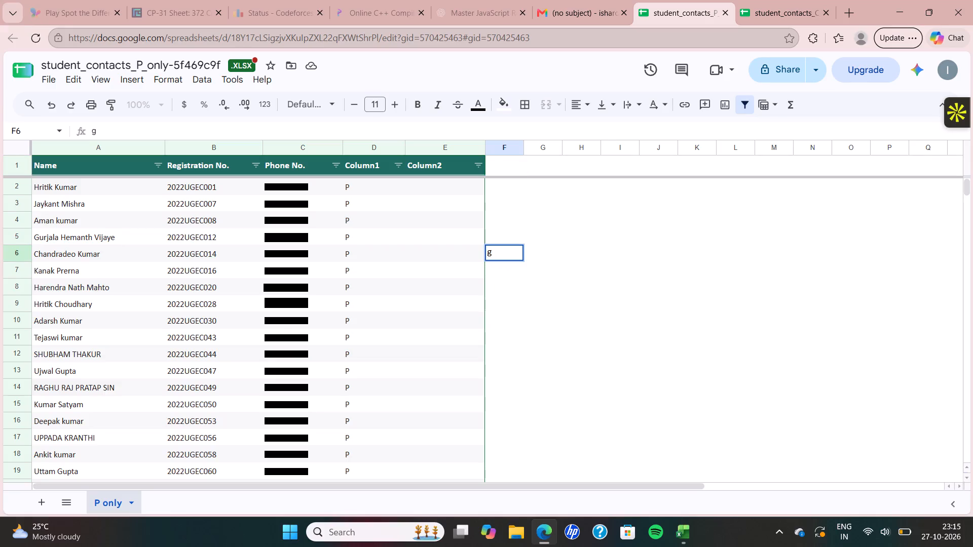
text(ood boy)
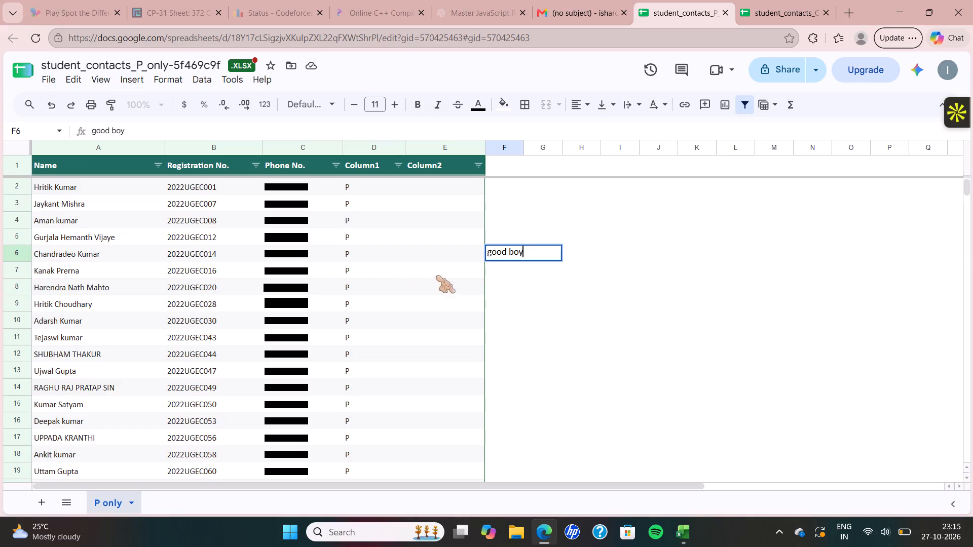
click(500, 268)
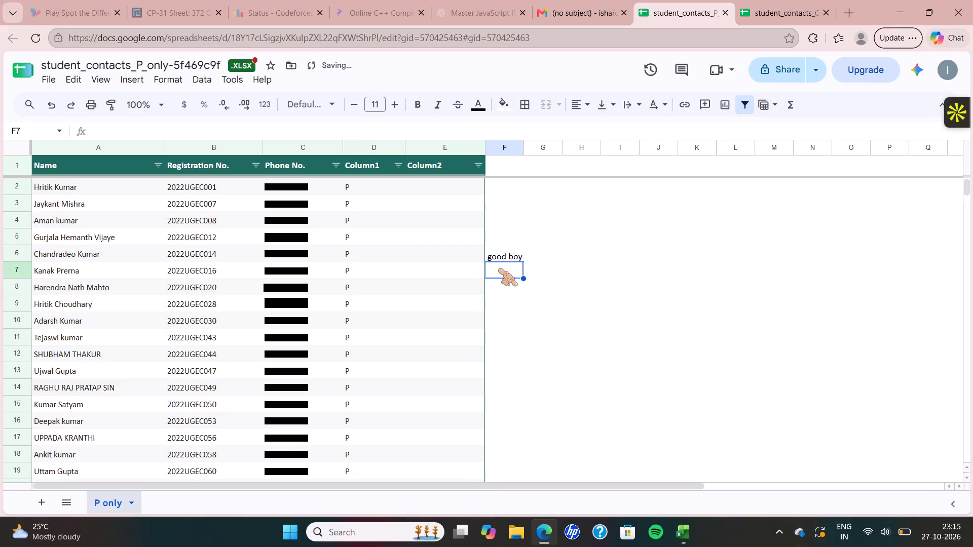
text(isha)
key(slash)
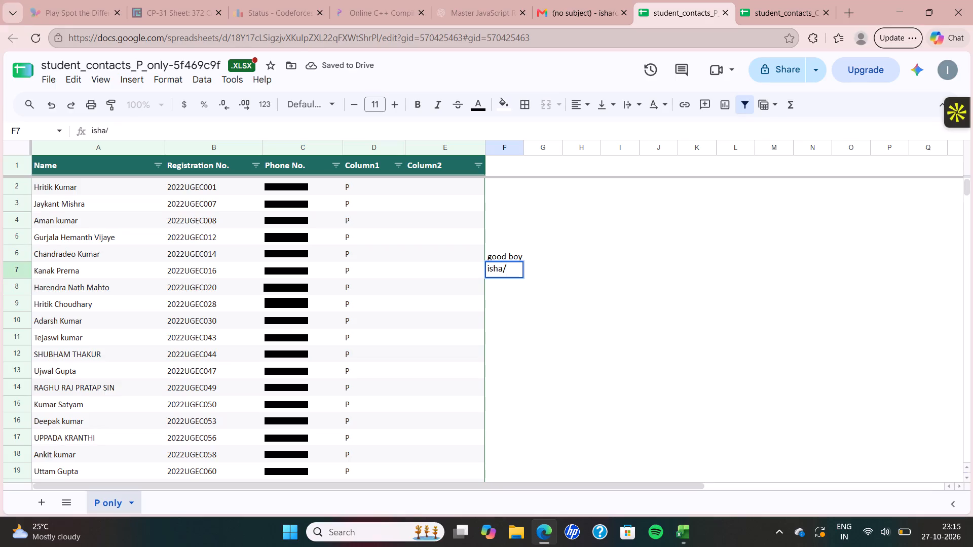
text(prachi)
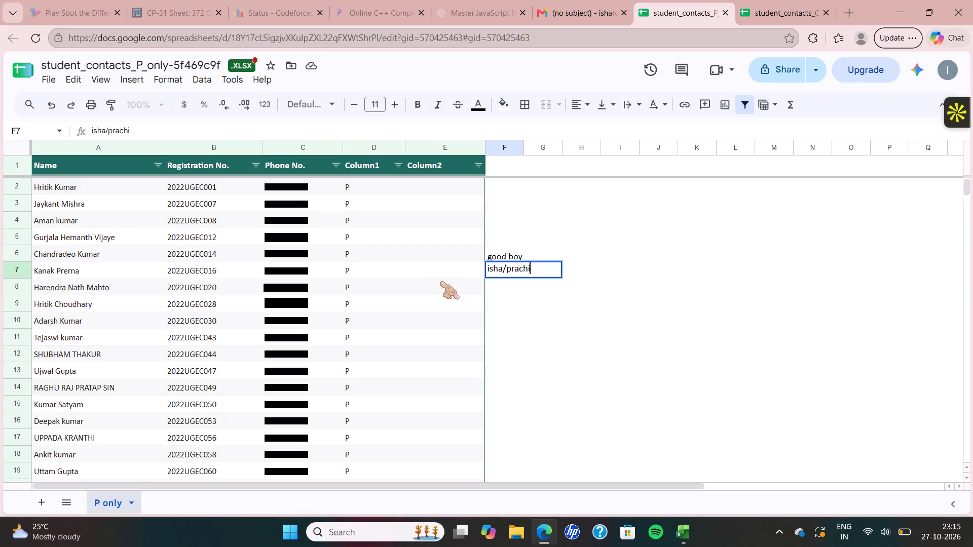
click(499, 287)
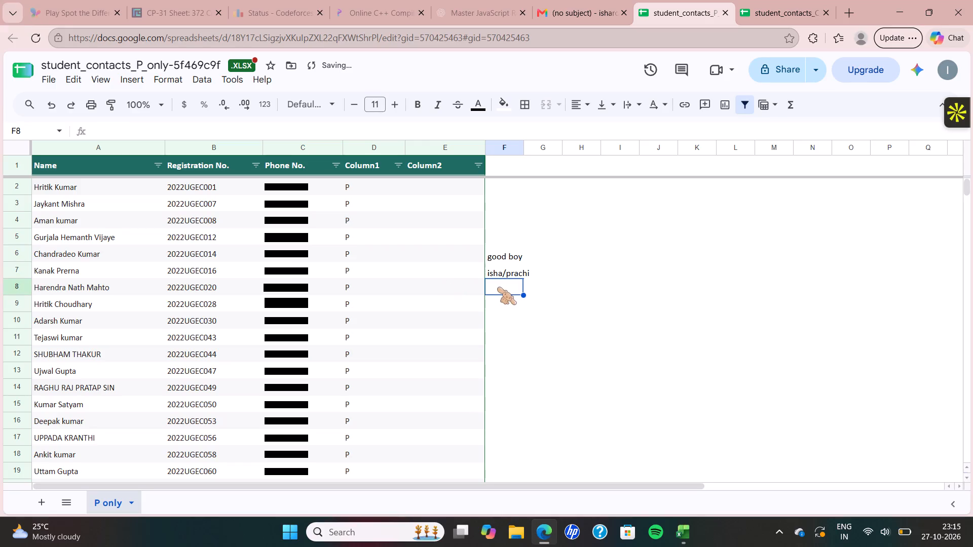
text(least)
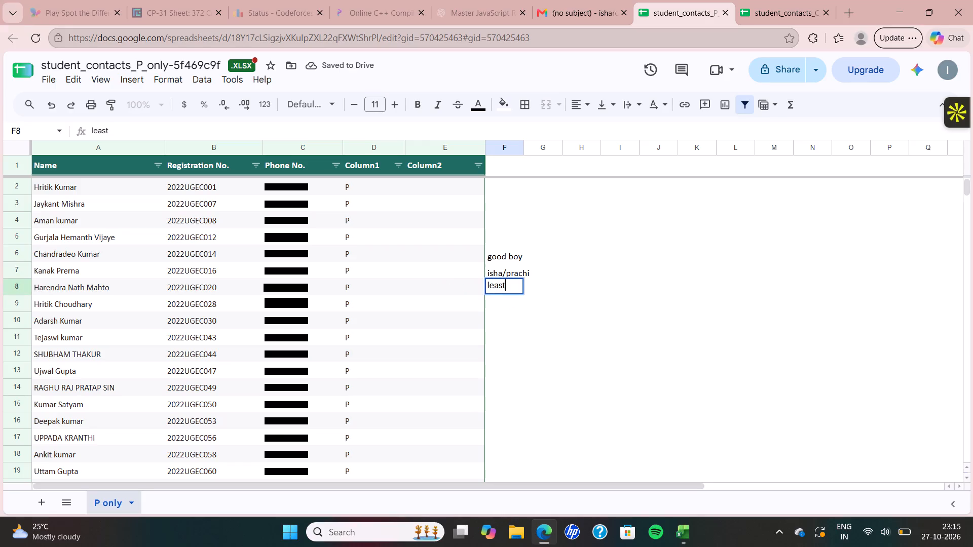
key(space)
text(probable)
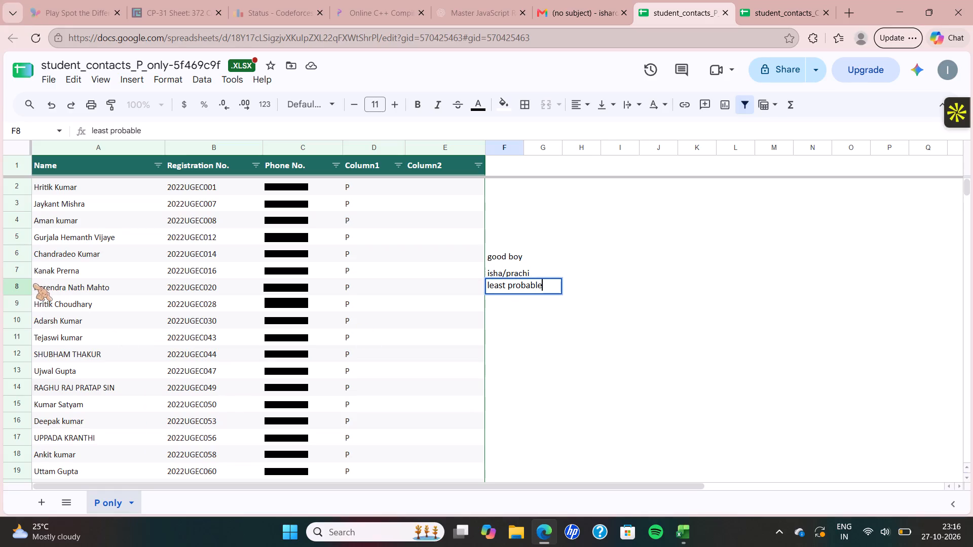
Copy the row 8 student's entry with its least probable label to row 37, the first empty row below the list.
drag(35, 283, 215, 279)
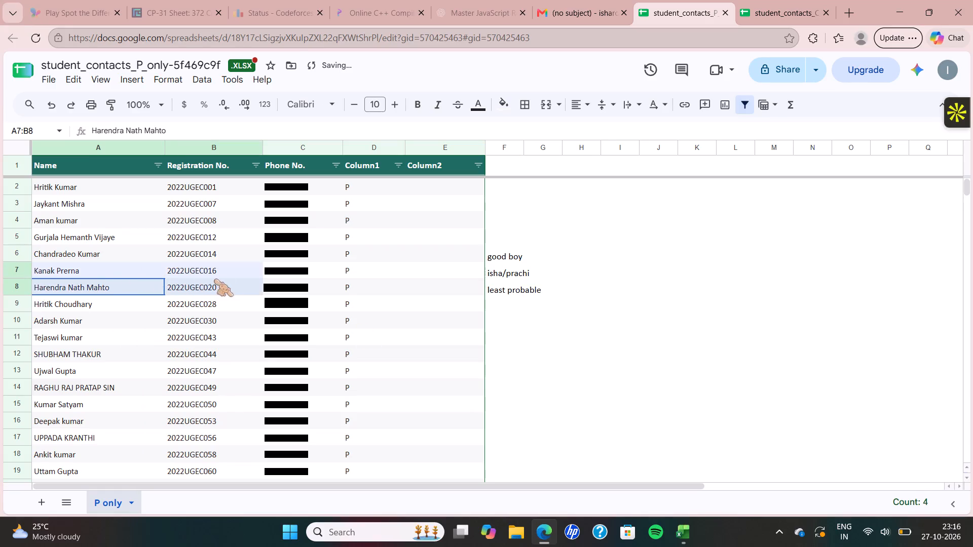
drag(215, 279, 465, 290)
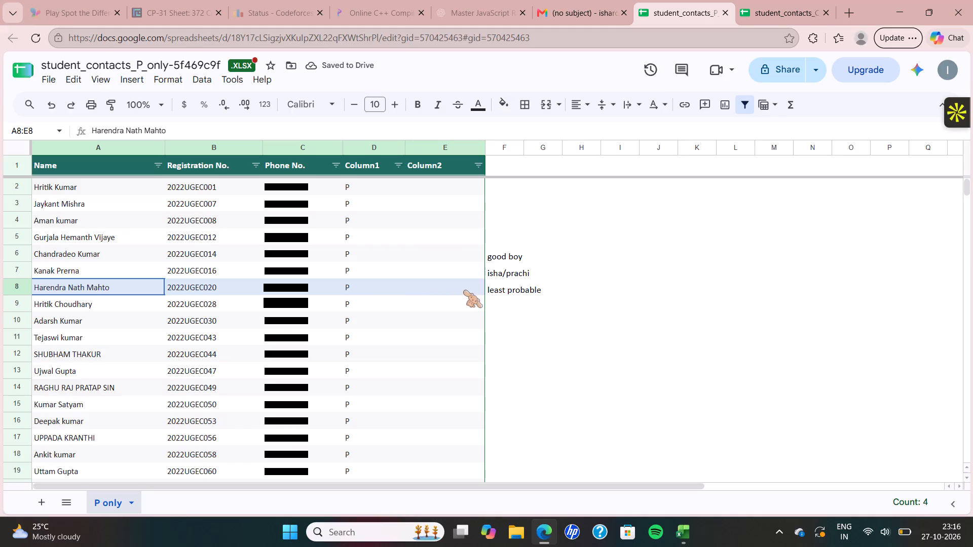
drag(465, 290, 566, 289)
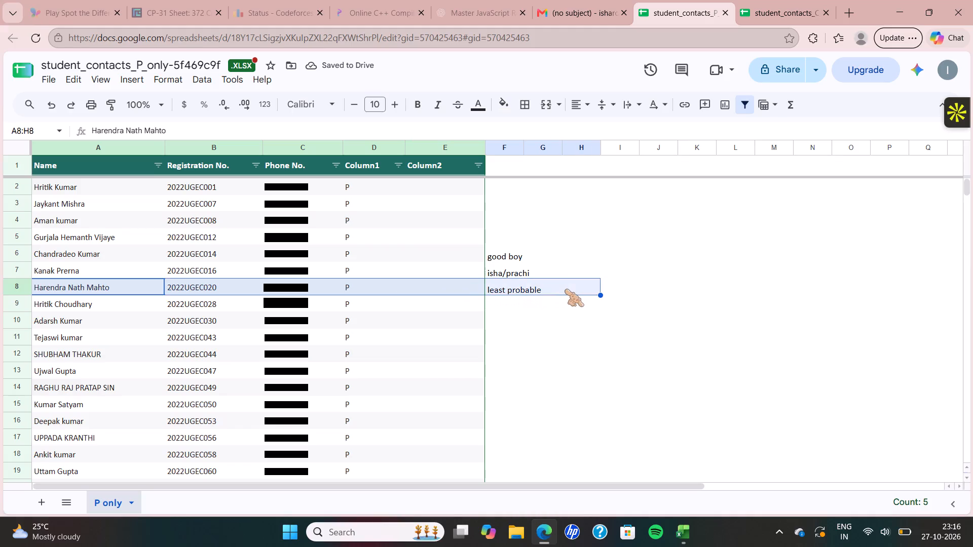
key(ctrl+c)
scroll(566, 289, down, 8)
scroll(566, 289, up, 1)
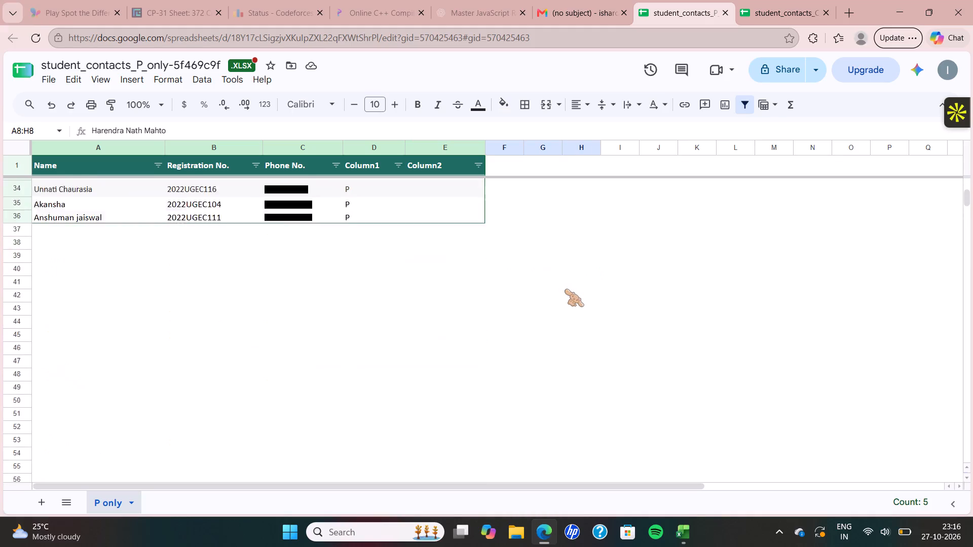
scroll(566, 289, up, 2)
click(420, 365)
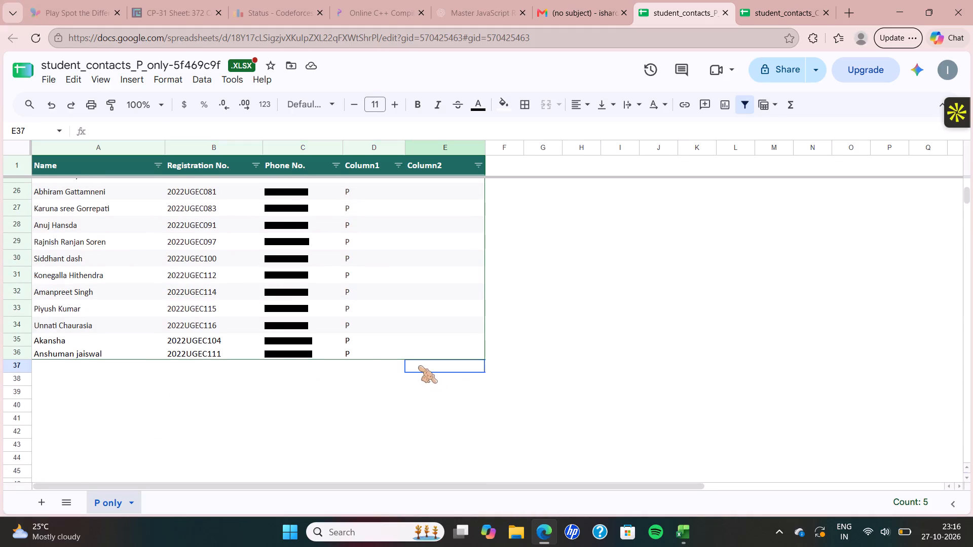
click(44, 366)
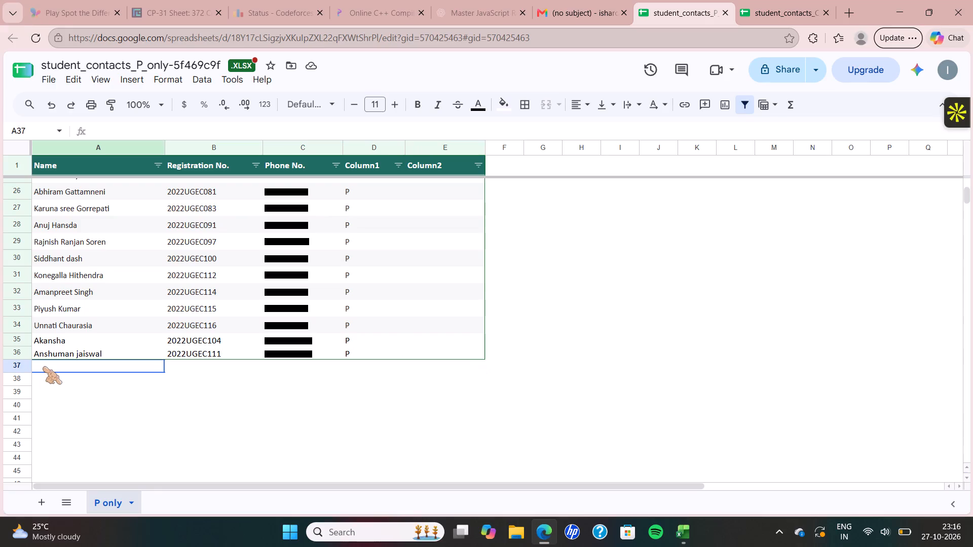
key(ctrl+v)
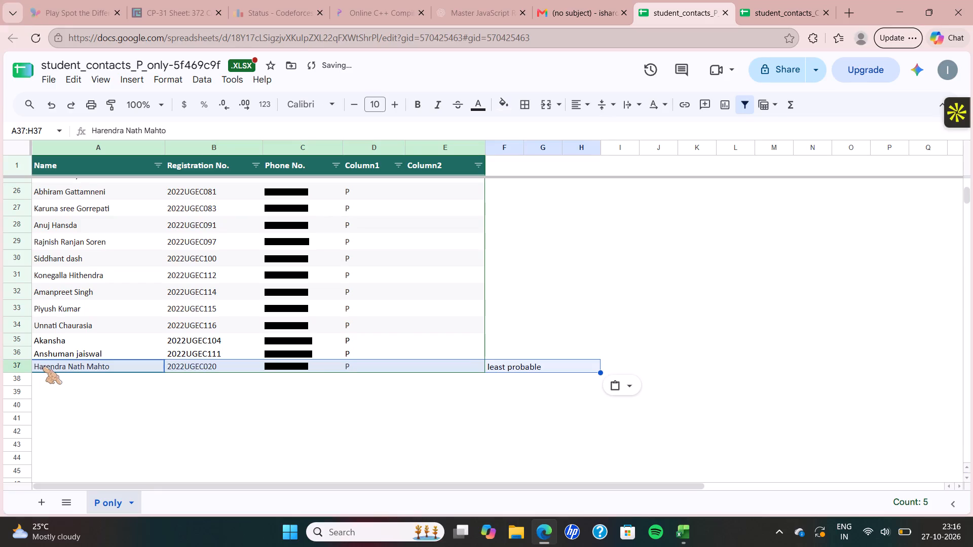
Clear the original student entry and its least probable label from row 8 of the P only sheet.
scroll(207, 334, up, 2)
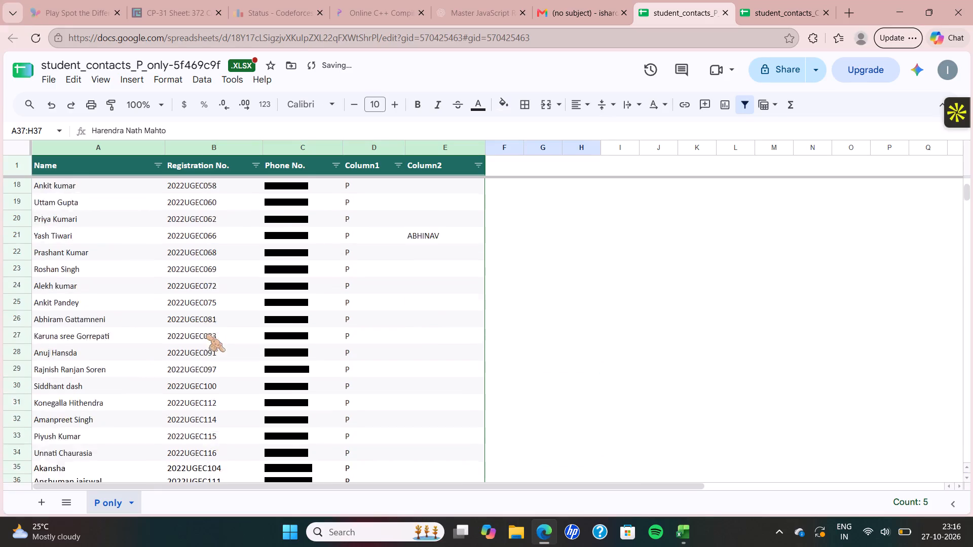
scroll(207, 334, up, 7)
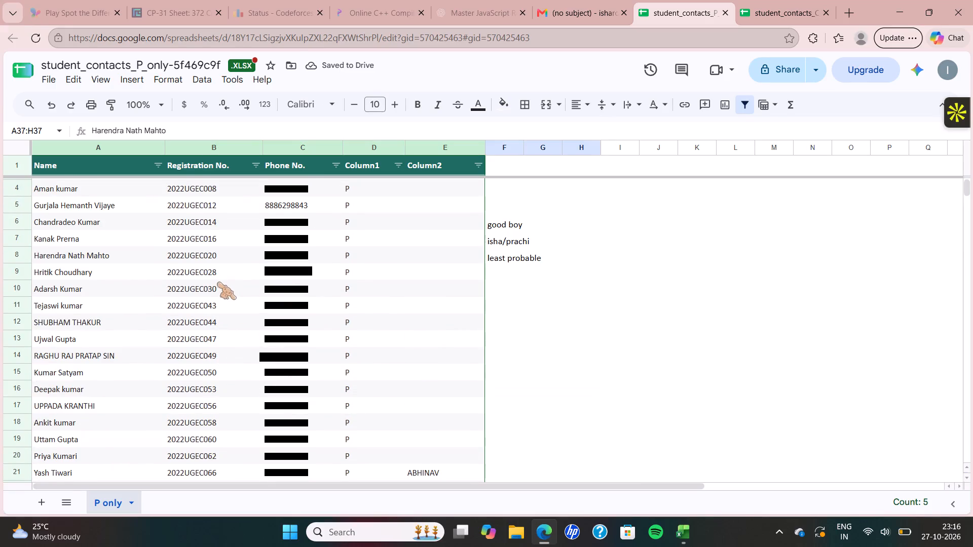
click(219, 282)
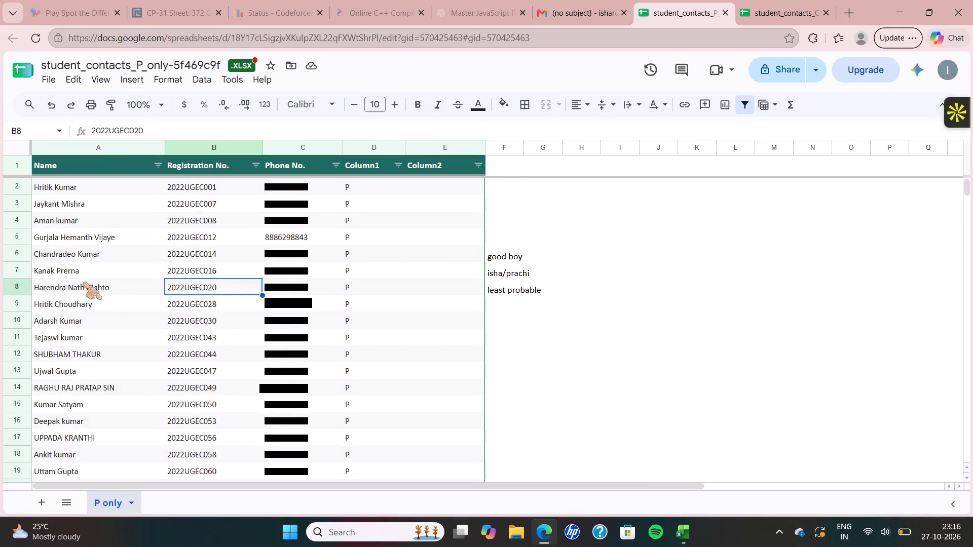
click(84, 282)
drag(86, 283, 231, 281)
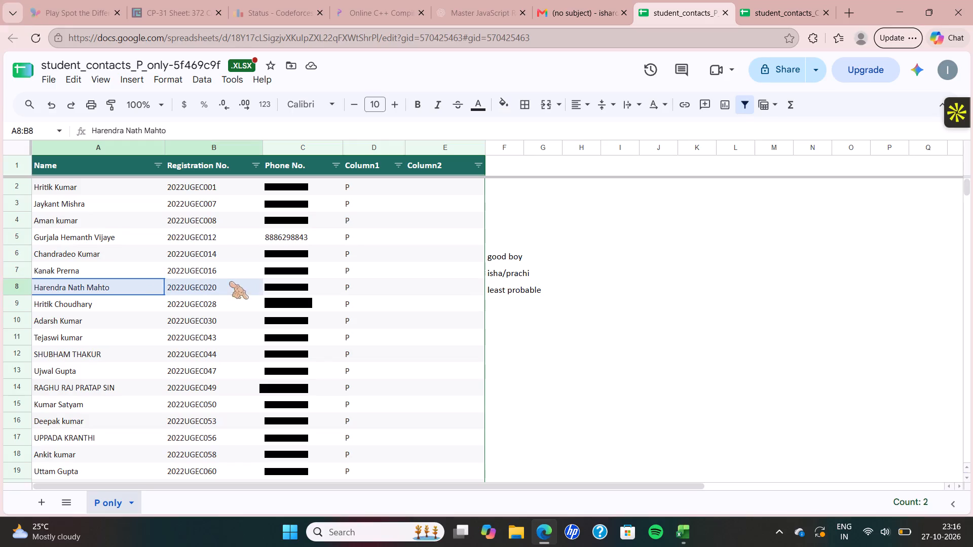
drag(231, 281, 339, 286)
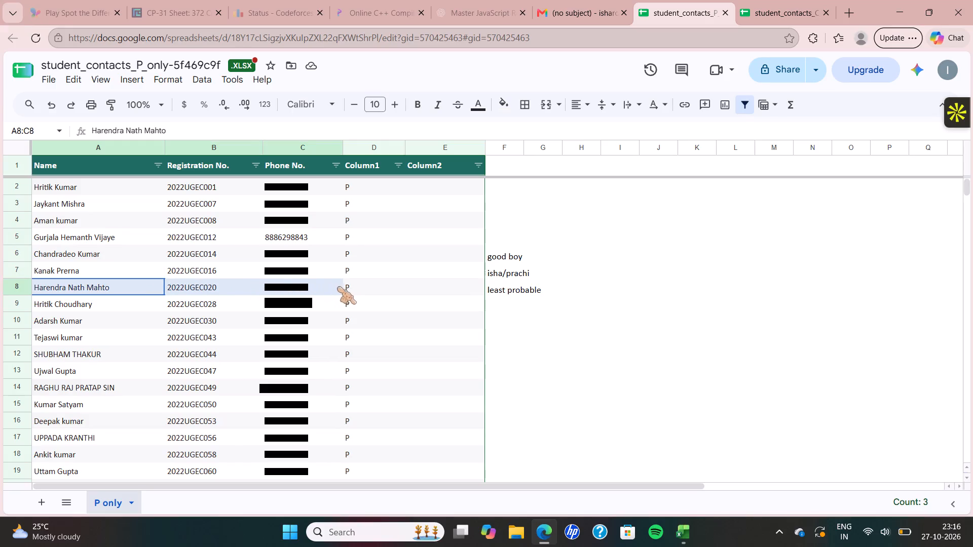
drag(339, 286, 503, 289)
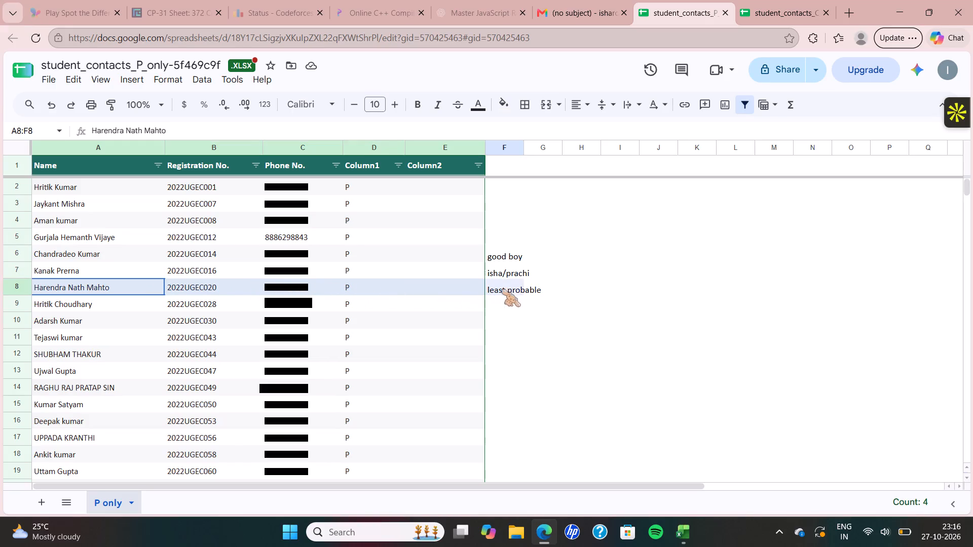
drag(503, 289, 562, 289)
key(BackSpace)
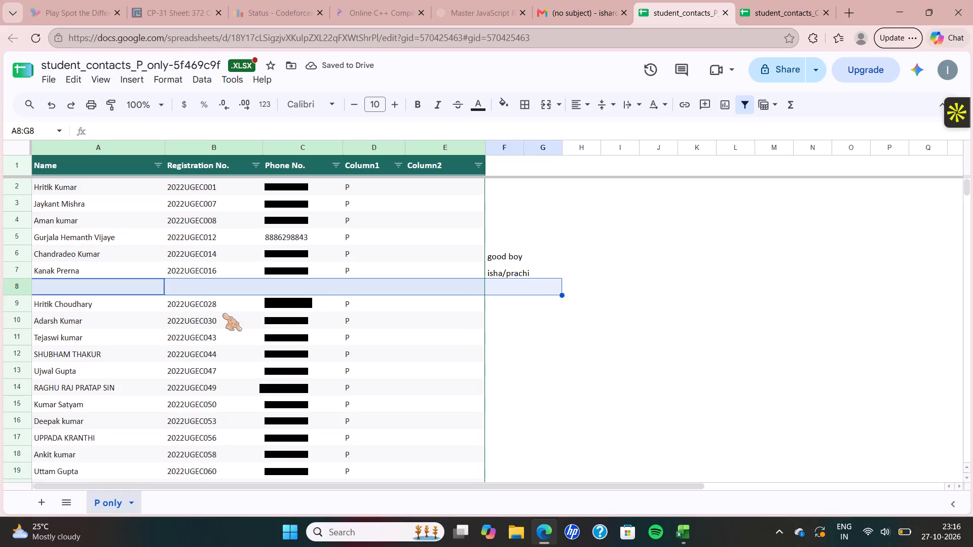
In column F of the P only sheet, label row 9 boy and row 10 reminder.
scroll(224, 313, down, 5)
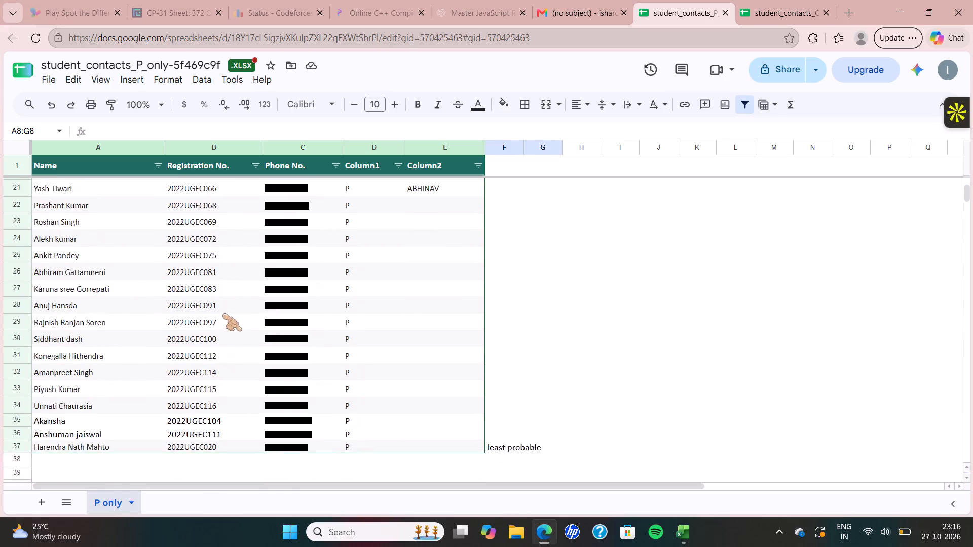
scroll(224, 313, up, 4)
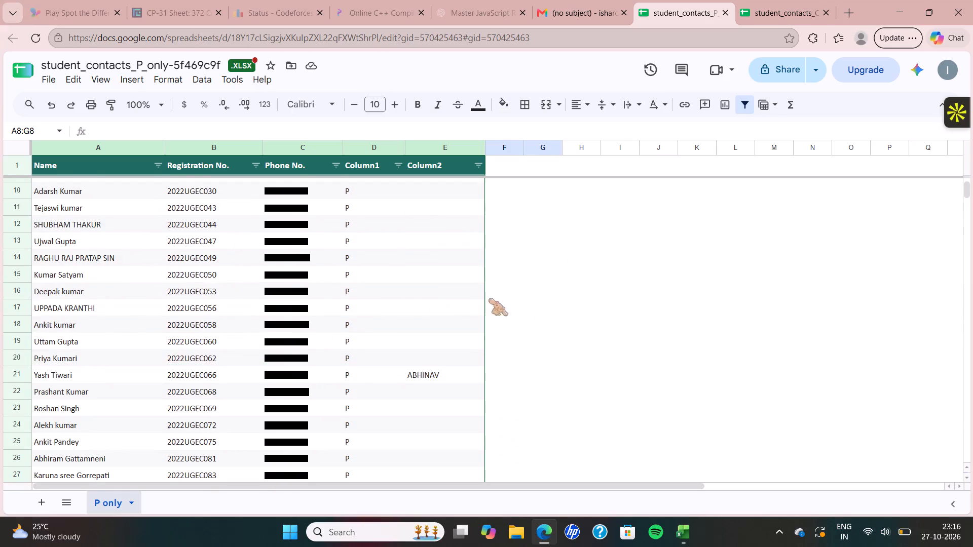
click(521, 303)
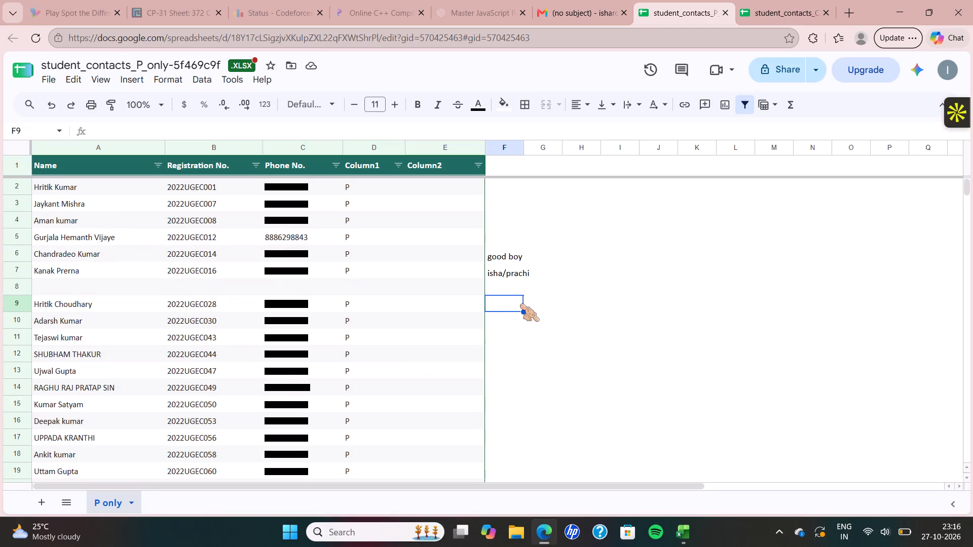
text(boy)
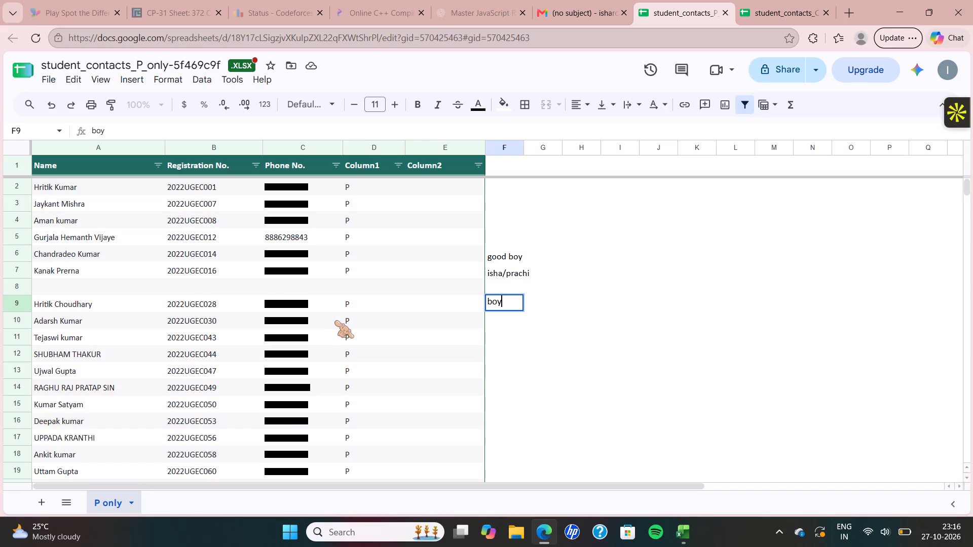
click(497, 323)
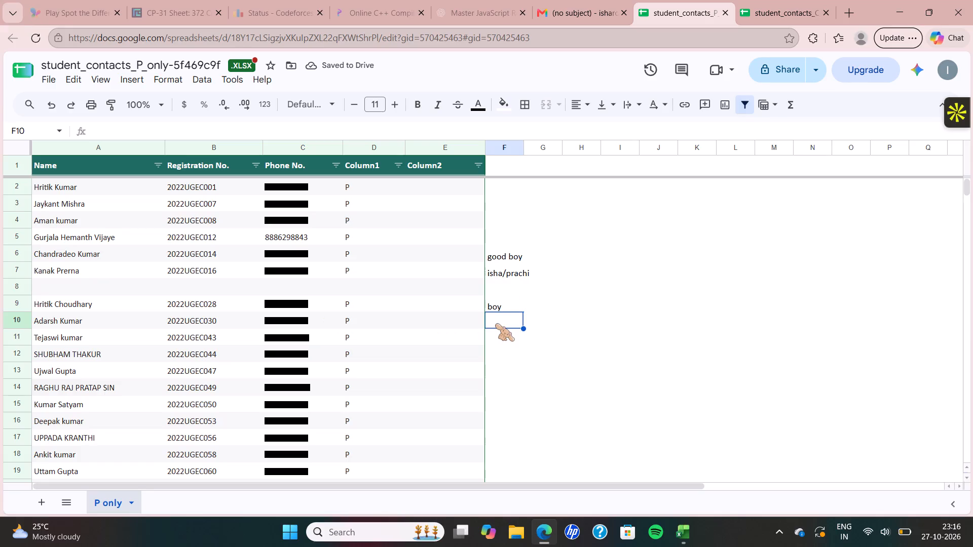
scroll(497, 323, left, 1)
scroll(497, 323, right, 2)
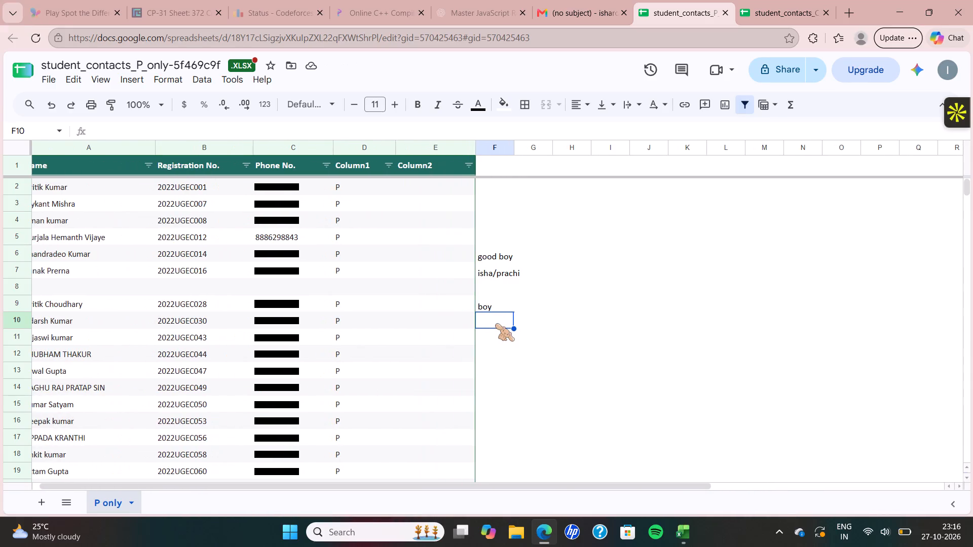
text(reminder)
key(space)
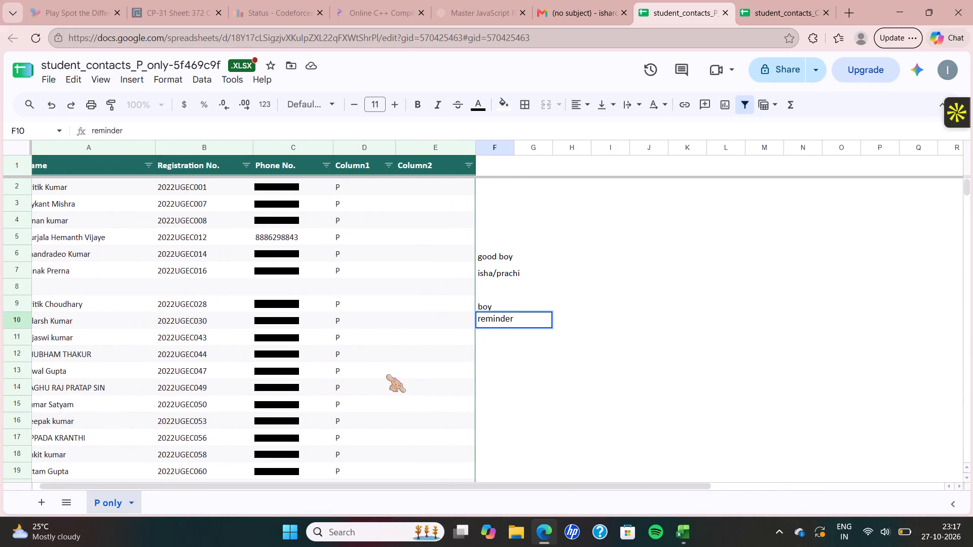
scroll(424, 318, right, 1)
click(499, 335)
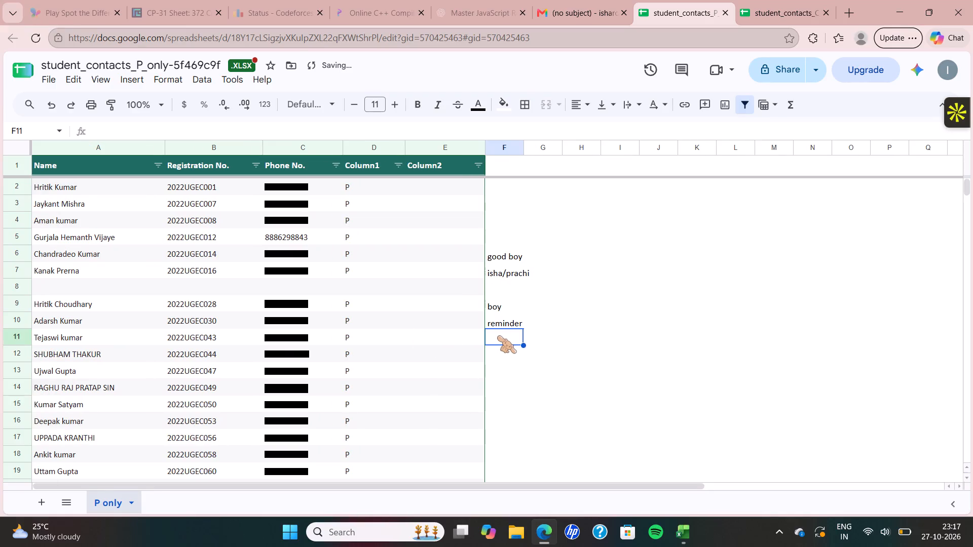
In column F, label row 12 isha/prachi and row 11 less probable.
click(492, 357)
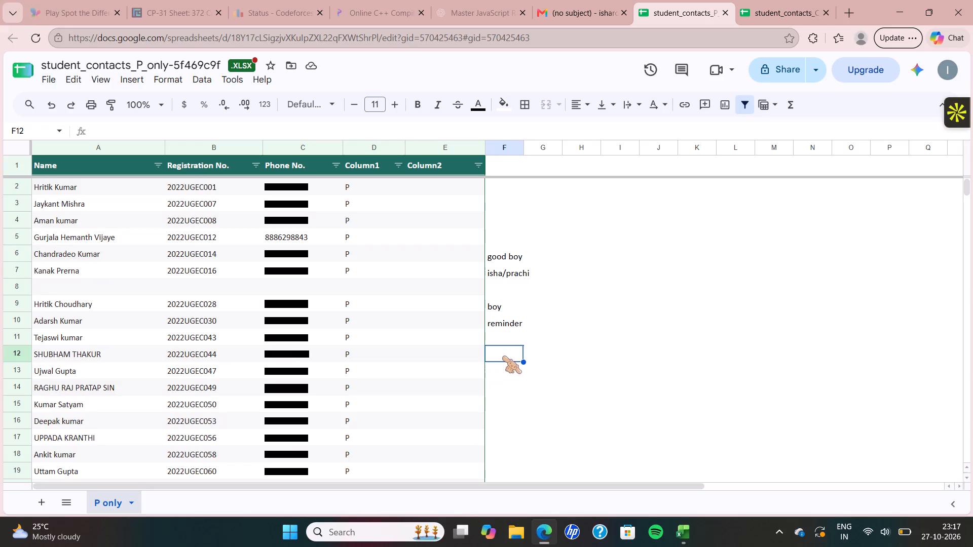
key(i)
text(sha)
text(/prachi)
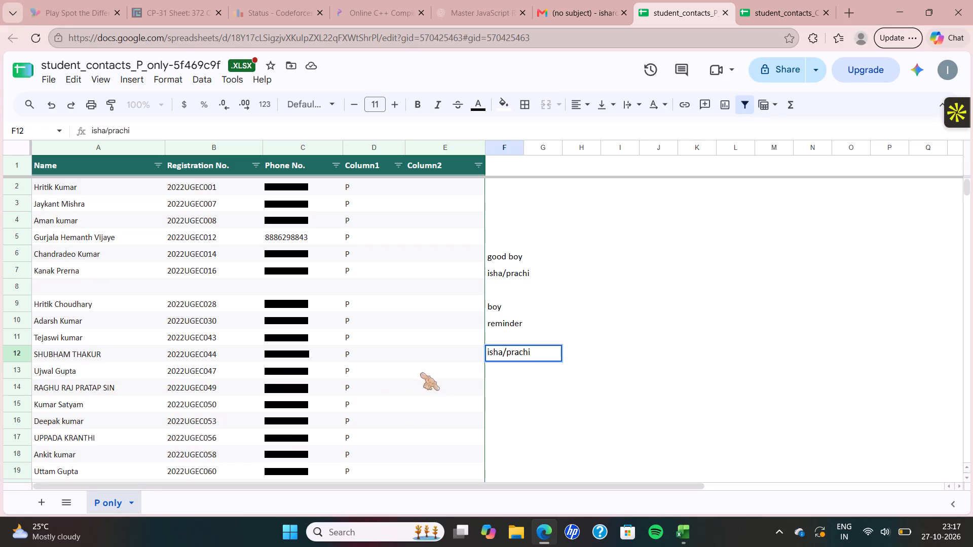
click(503, 374)
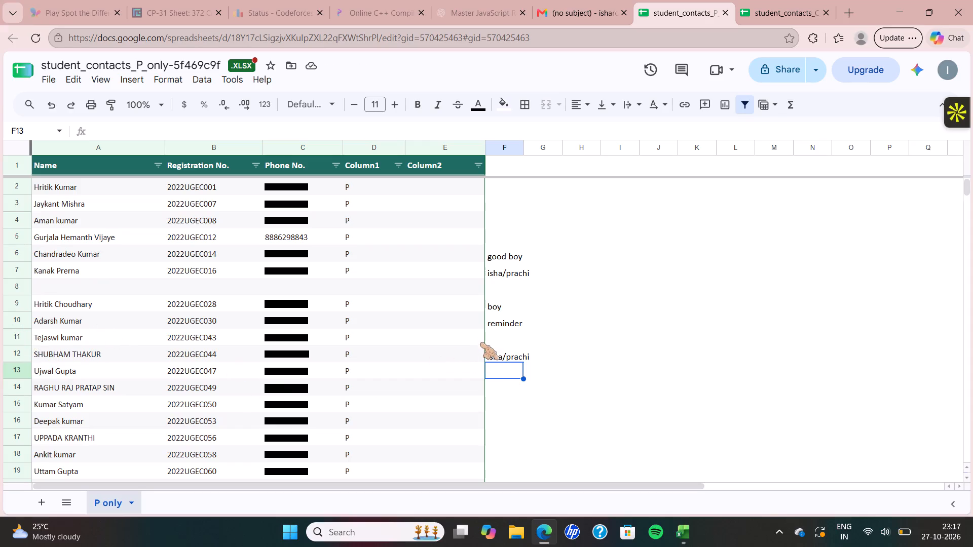
click(497, 337)
text(less pron)
key(BackSpace)
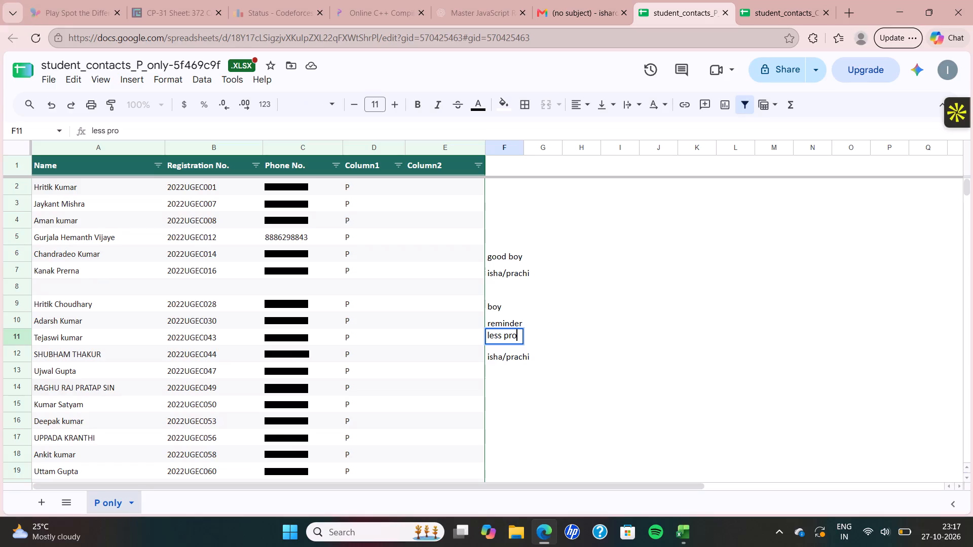
text(bab)
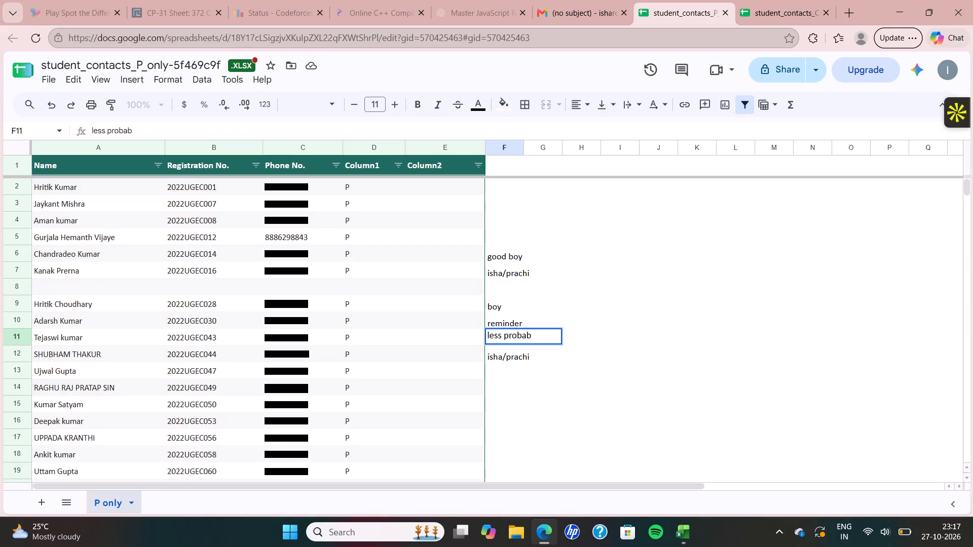
key(l)
key(e)
Copy the row 11 student's entry with its less probable label to row 38, the first empty row below the list.
drag(38, 333, 441, 342)
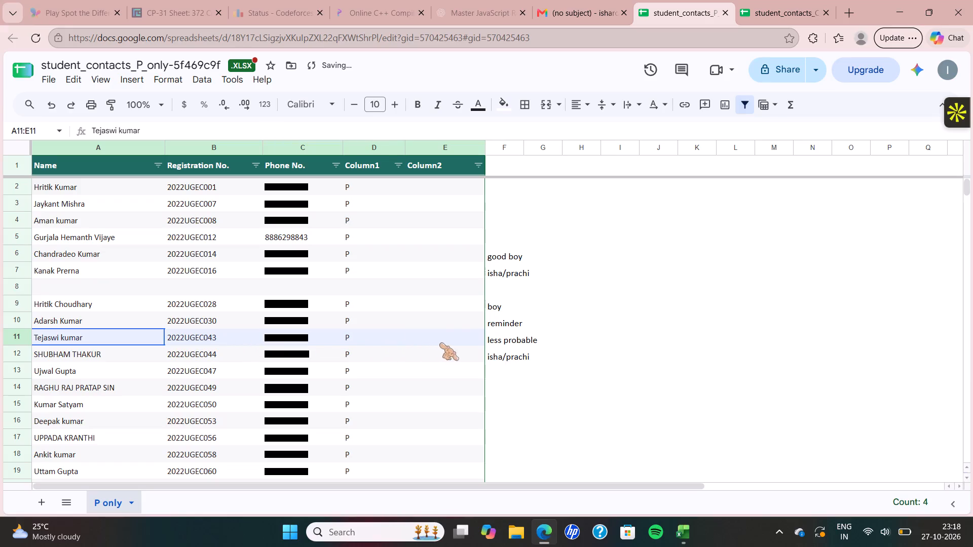
drag(441, 342, 541, 342)
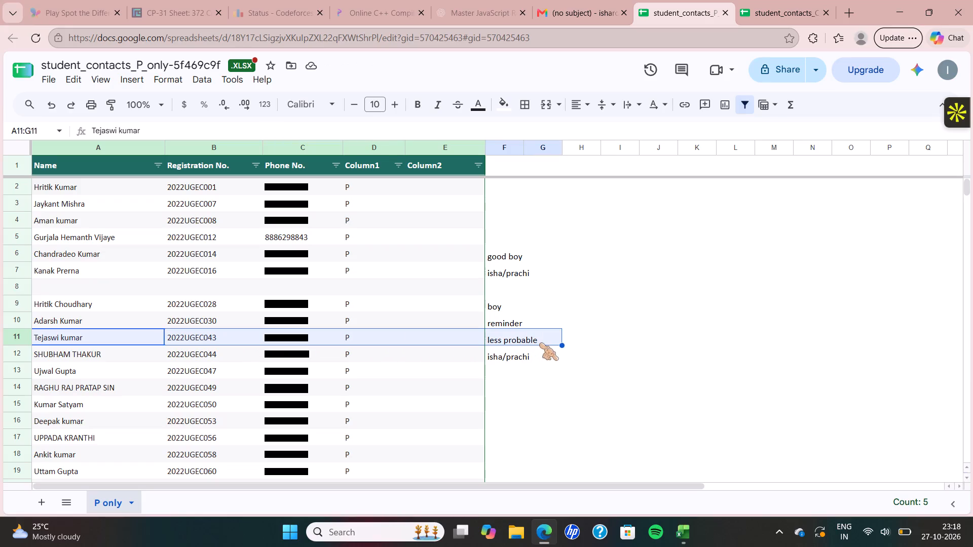
key(ctrl+c)
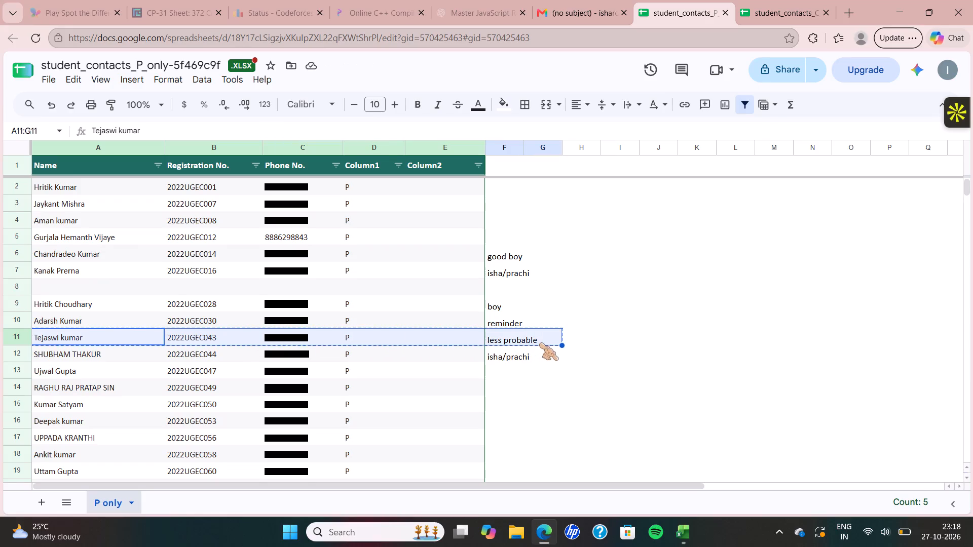
scroll(541, 342, down, 8)
scroll(541, 342, up, 1)
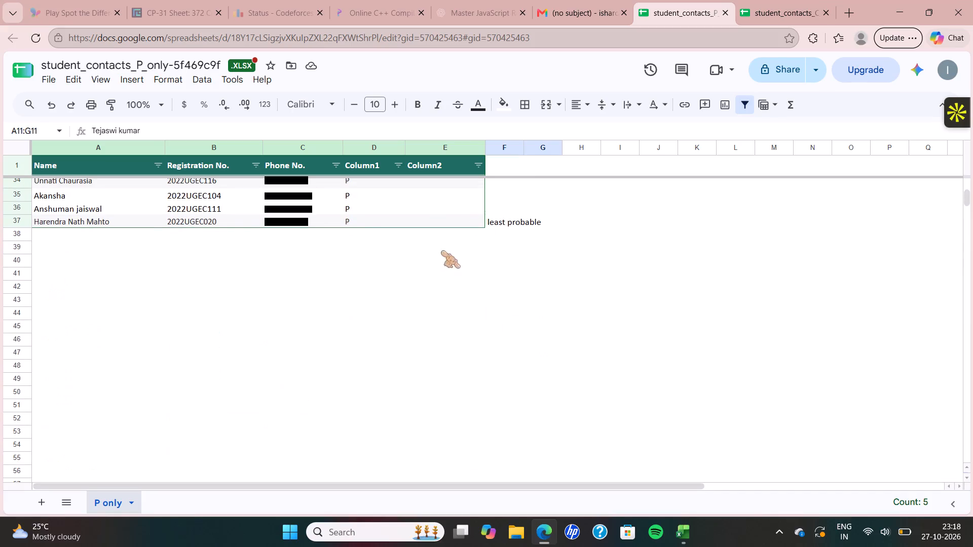
click(472, 236)
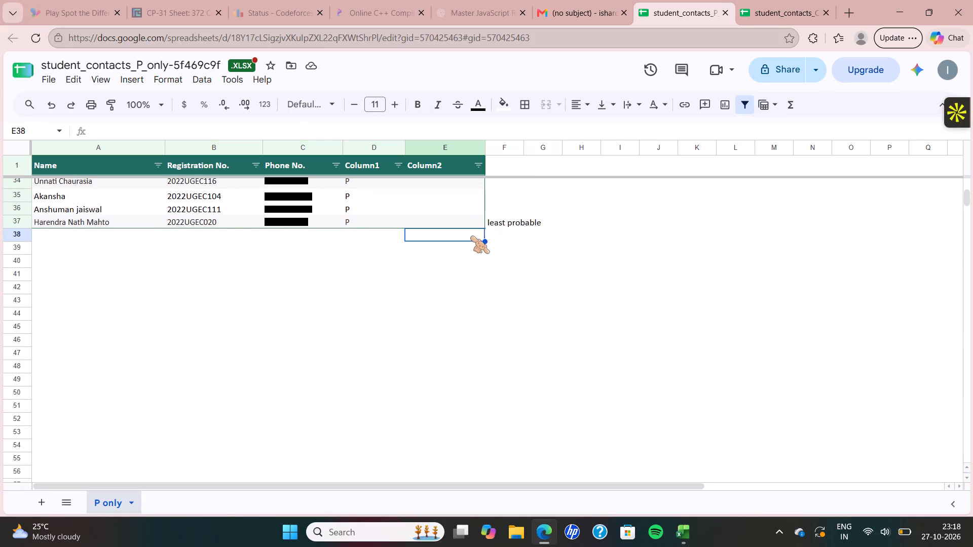
click(52, 232)
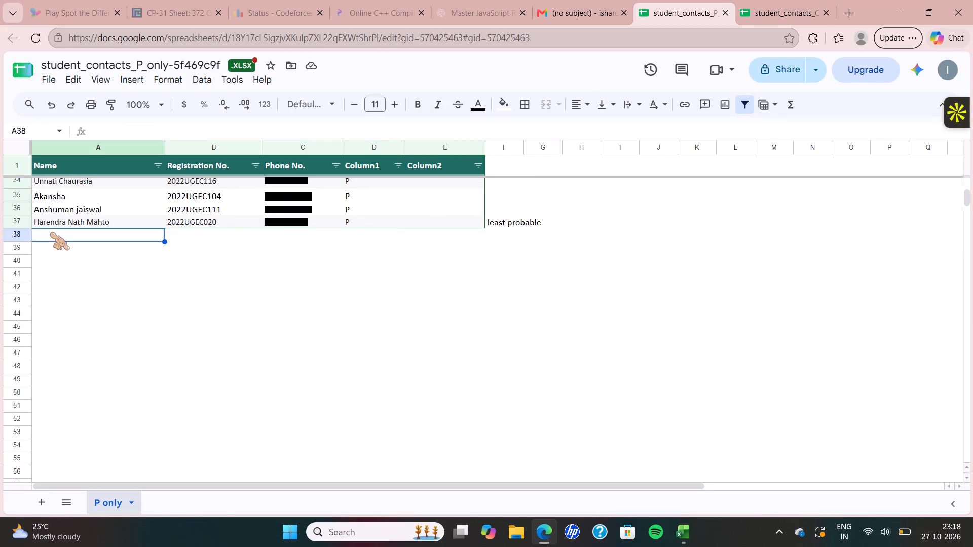
key(ctrl+v)
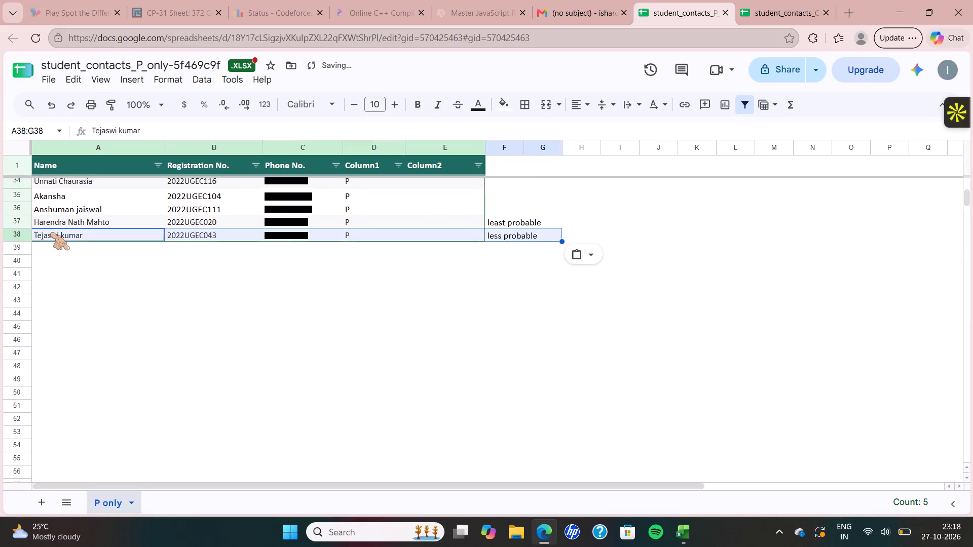
Clear the original student entry and its less probable label from row 11 of the P only sheet.
scroll(52, 232, up, 10)
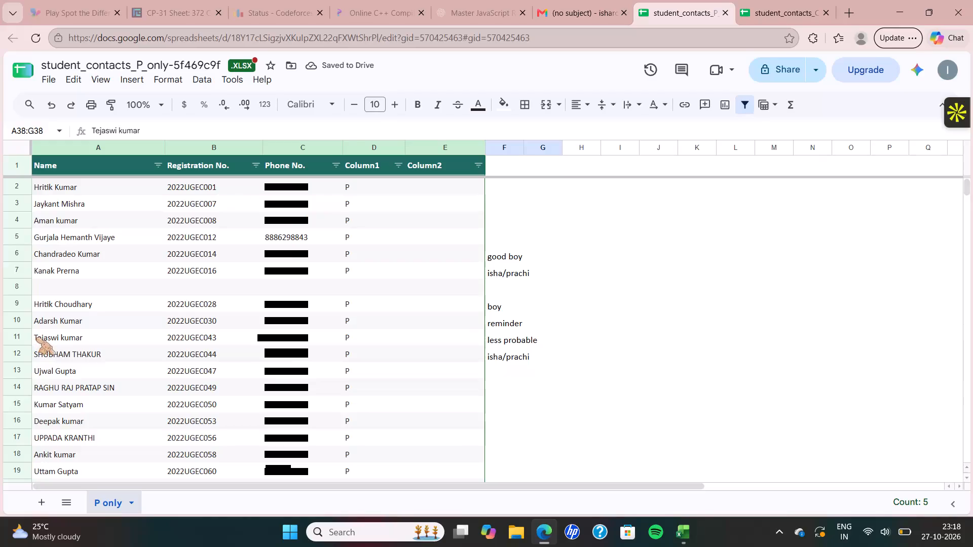
drag(38, 337, 218, 325)
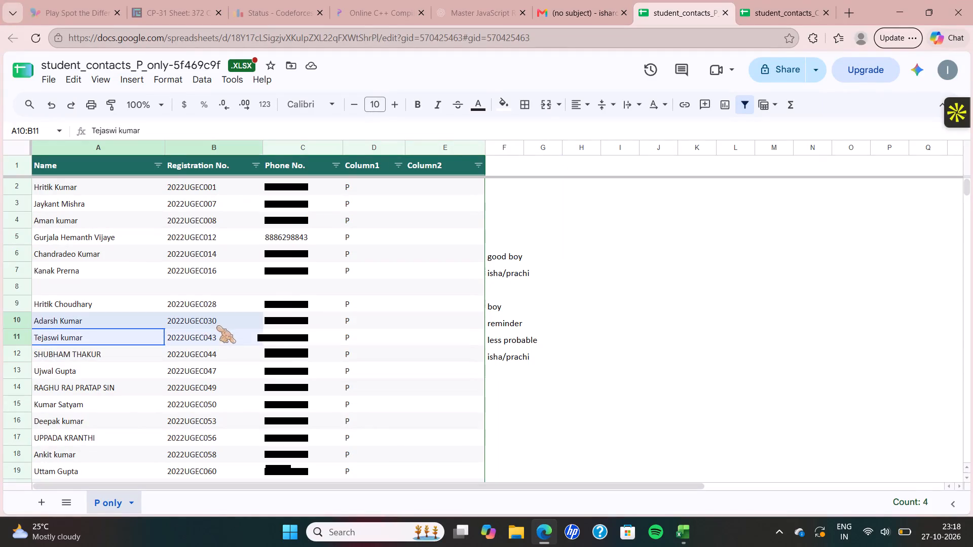
drag(218, 325, 492, 336)
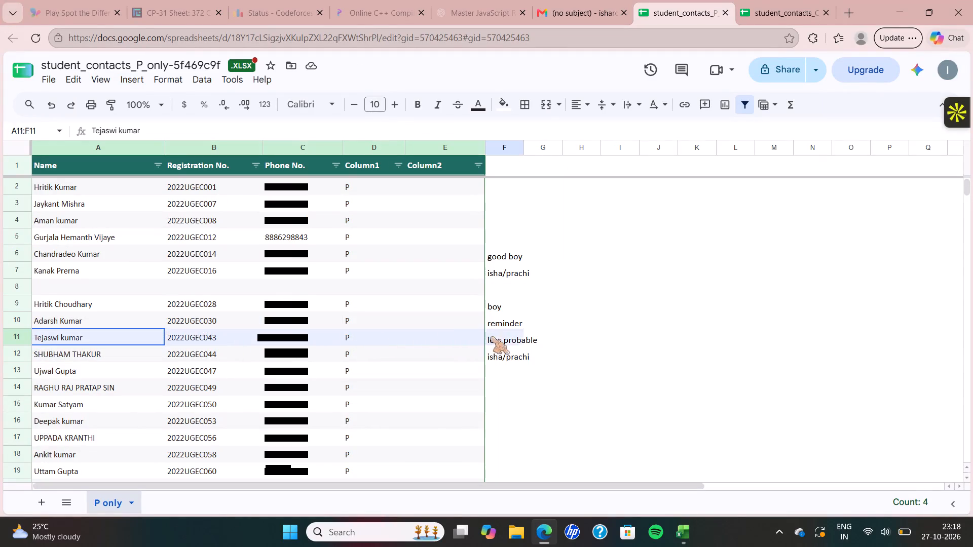
drag(492, 336, 559, 336)
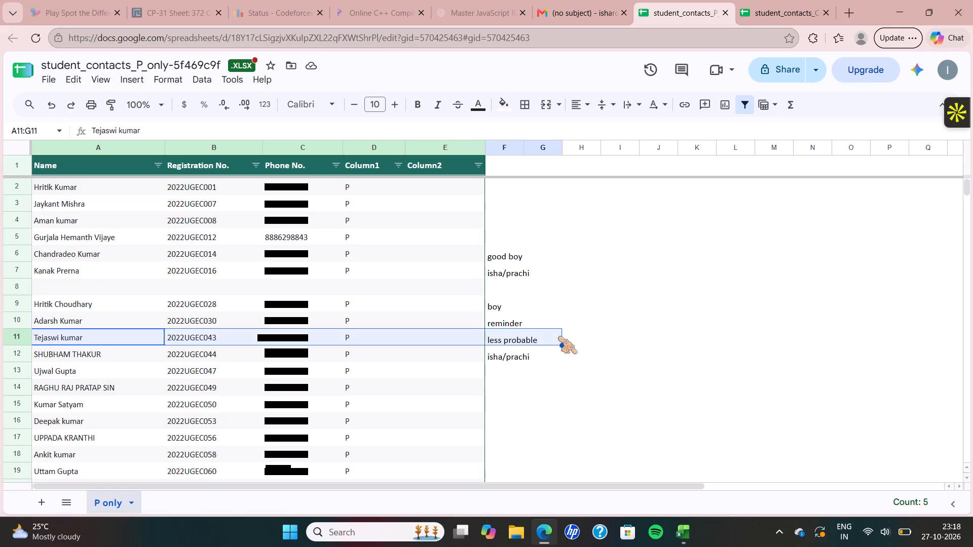
key(BackSpace)
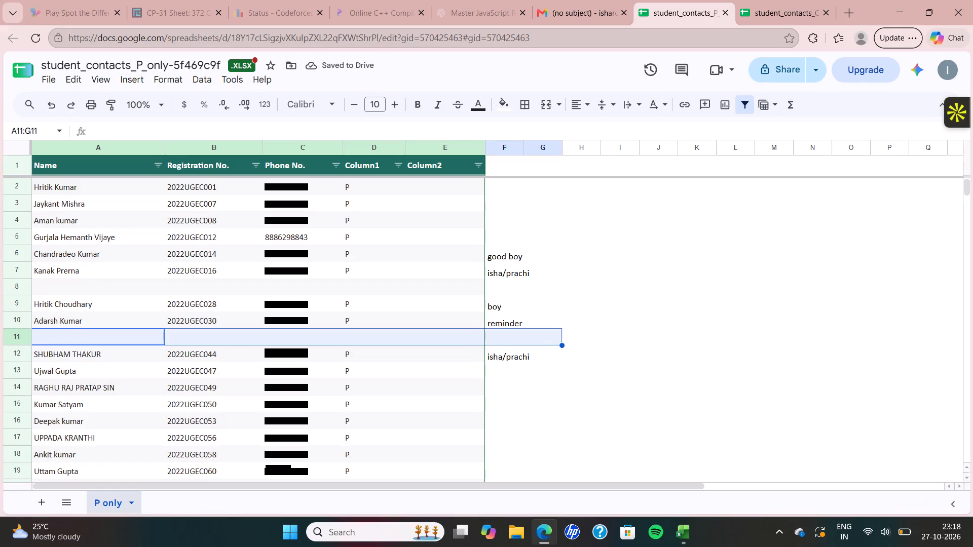
In column F, label row 13 reminder and row 15 good boy + less probable.
scroll(559, 336, down, 1)
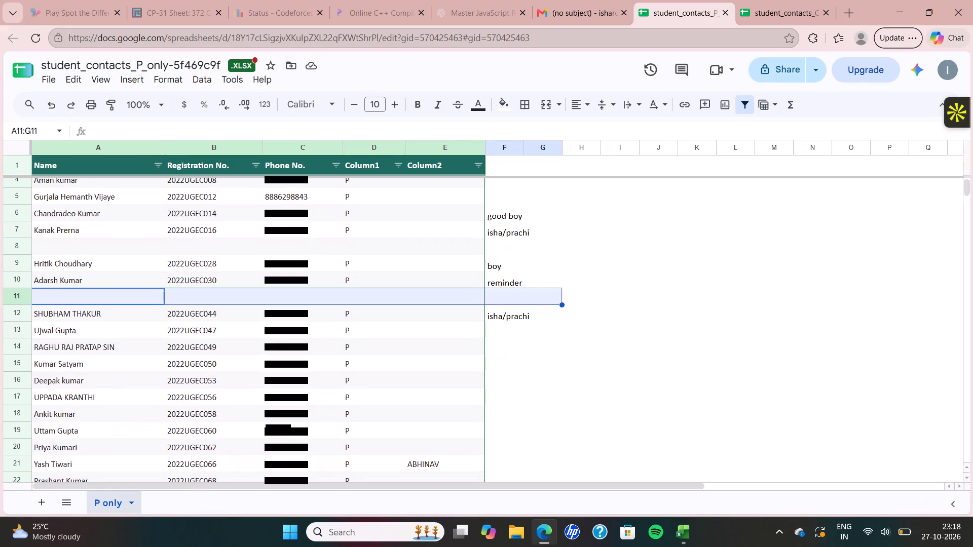
scroll(559, 336, down, 1)
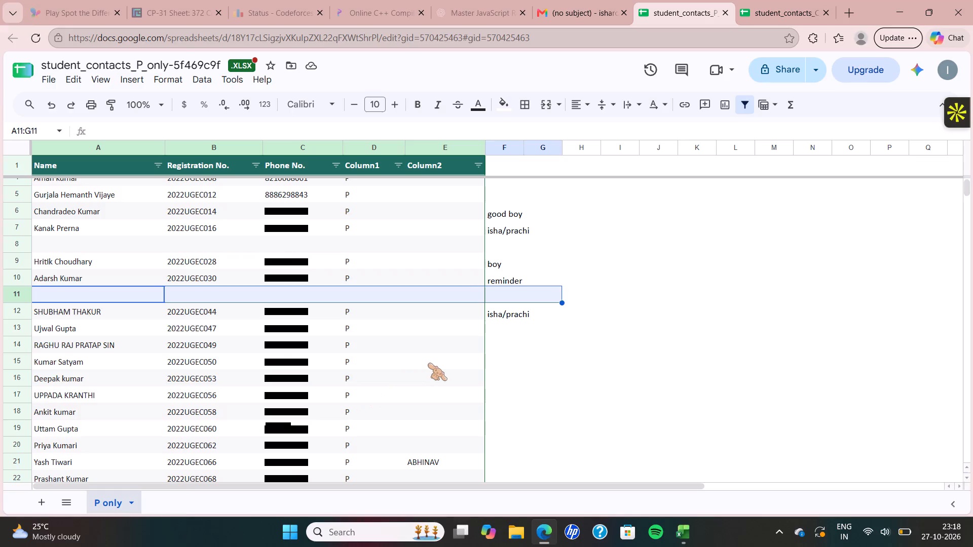
click(530, 328)
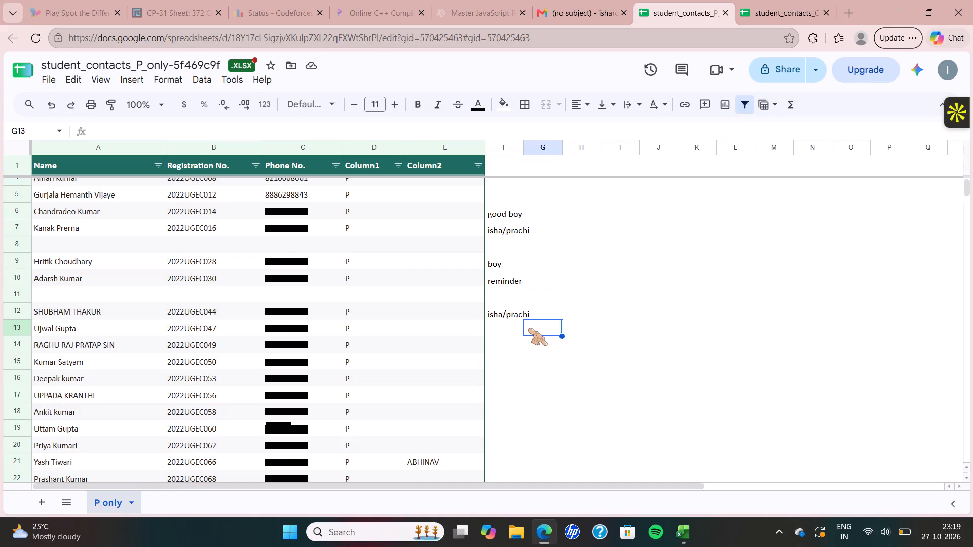
click(515, 330)
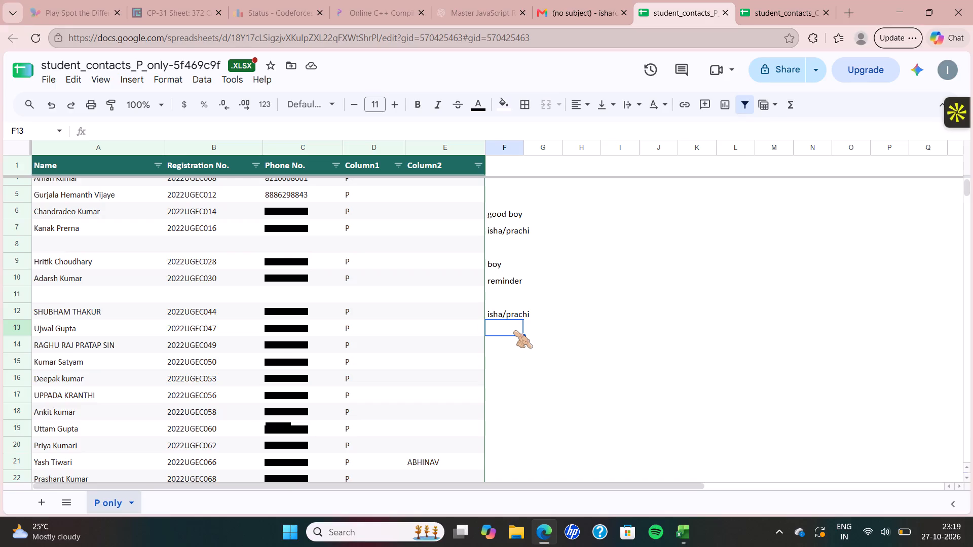
text(reminder)
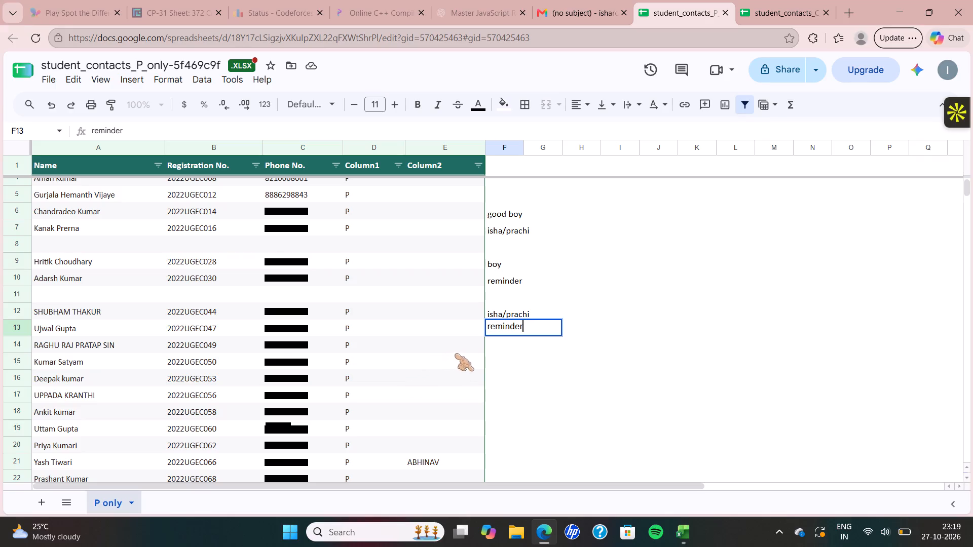
click(500, 348)
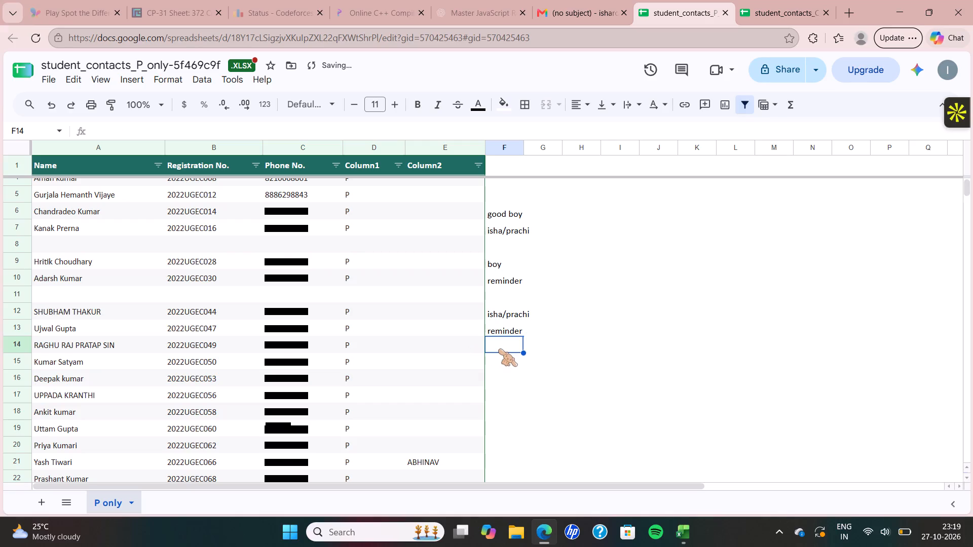
click(500, 361)
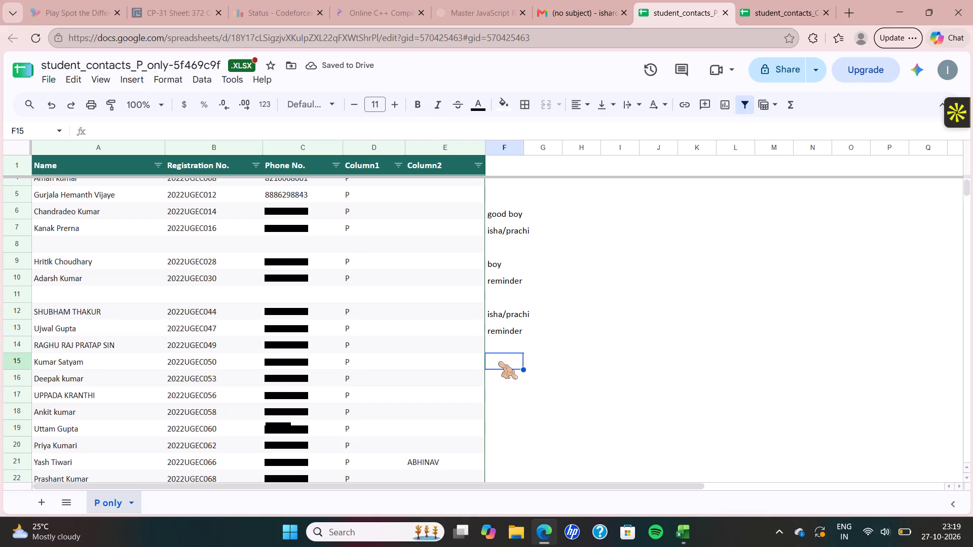
text(good boy)
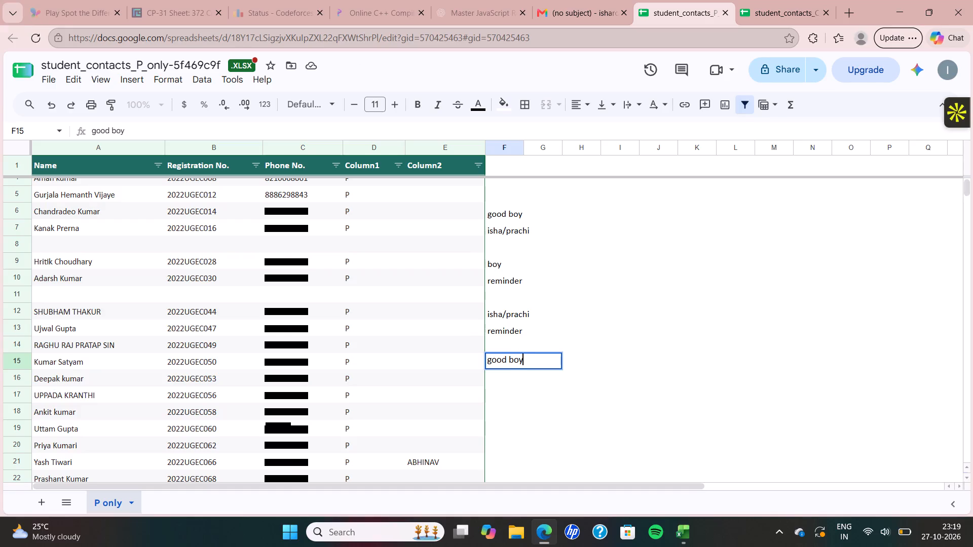
key(space)
key(equal)
key(BackSpace)
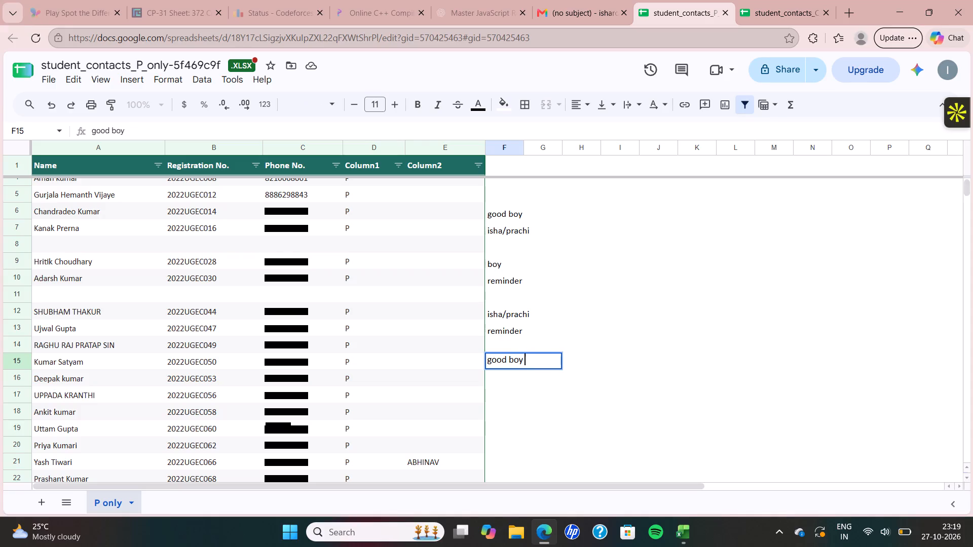
text(+ less pra)
key(BackSpace)
text(obab)
text(le)
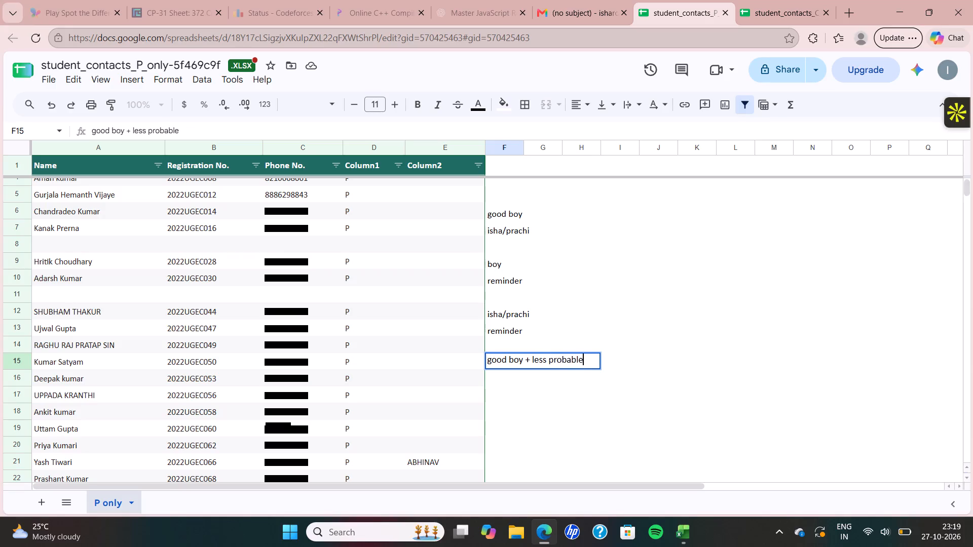
Copy the row 15 student's entry with its good boy + less probable label to row 39, the first empty row below the list.
drag(81, 367, 136, 359)
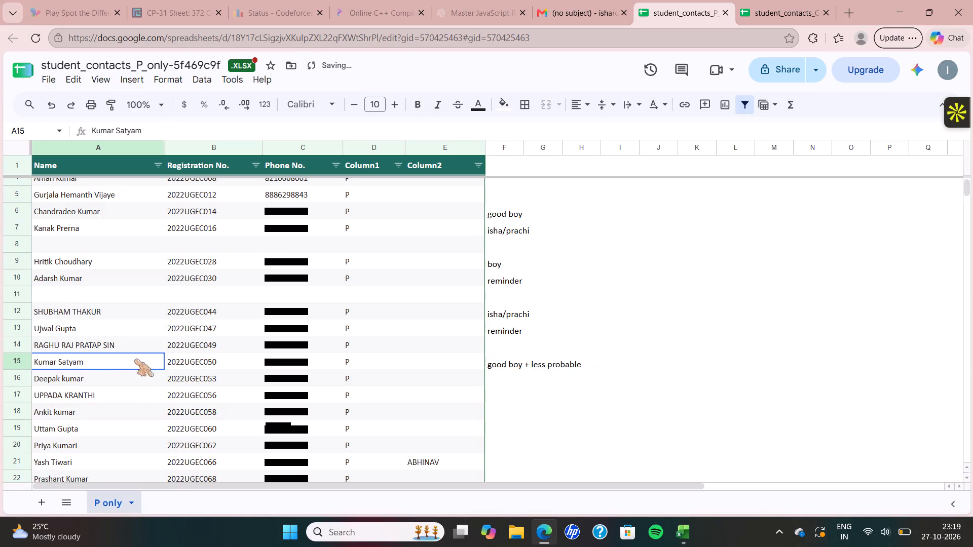
drag(136, 359, 584, 368)
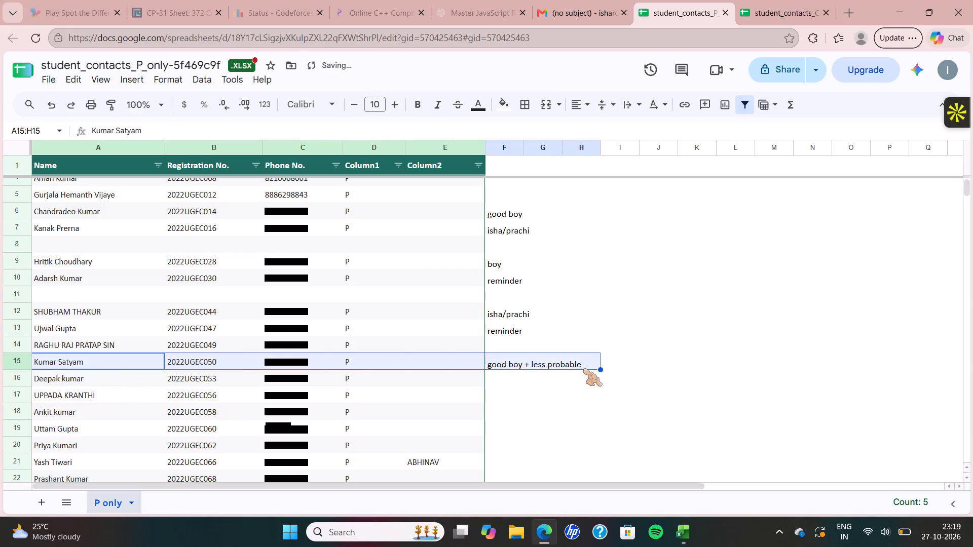
key(ctrl+c)
scroll(584, 368, down, 6)
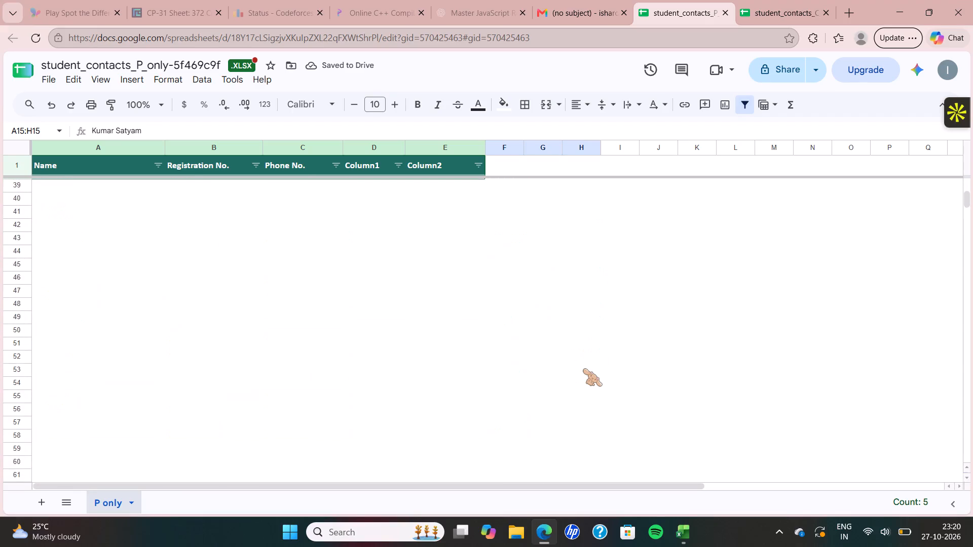
scroll(584, 368, up, 1)
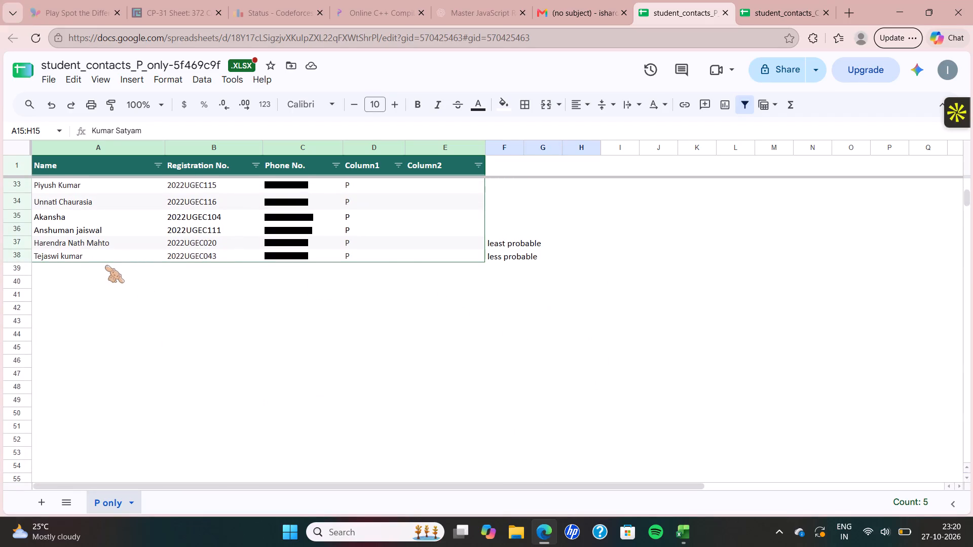
click(106, 265)
key(ctrl+v)
Clear the original student entry and its good boy + less probable label from row 15.
scroll(353, 311, up, 1)
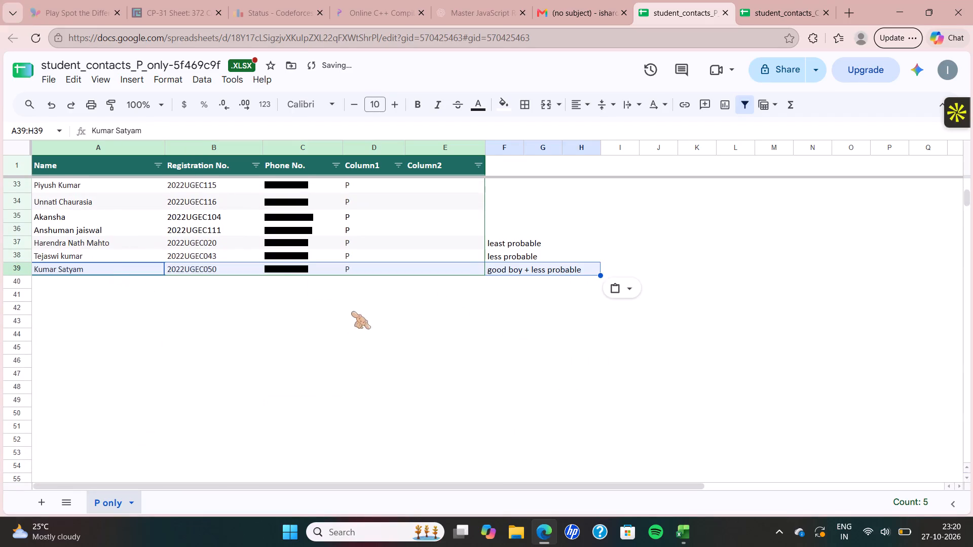
scroll(353, 311, up, 4)
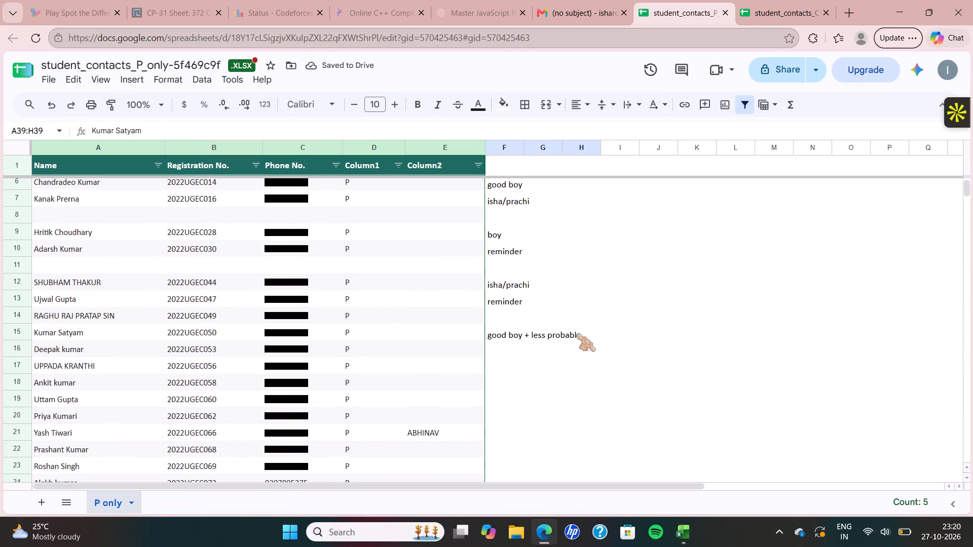
drag(576, 337, 95, 330)
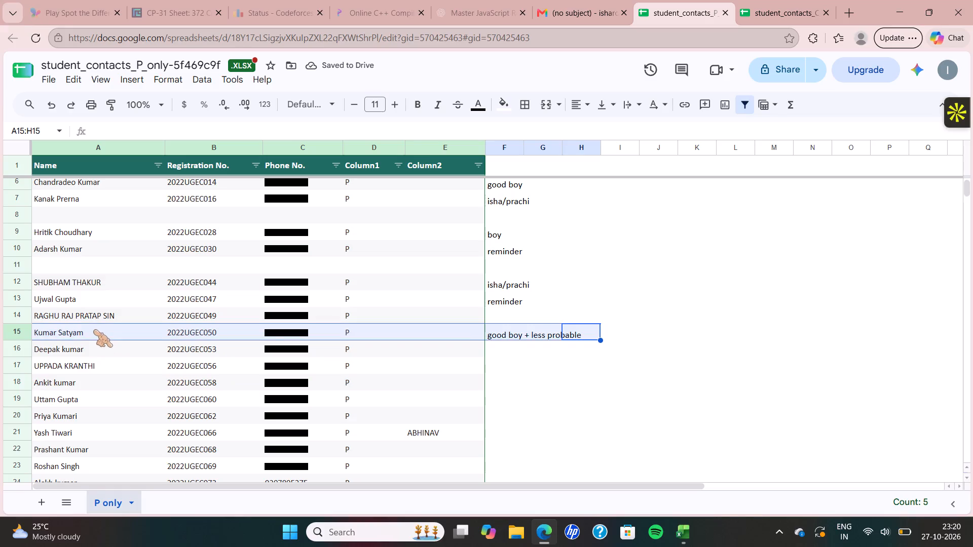
key(BackSpace)
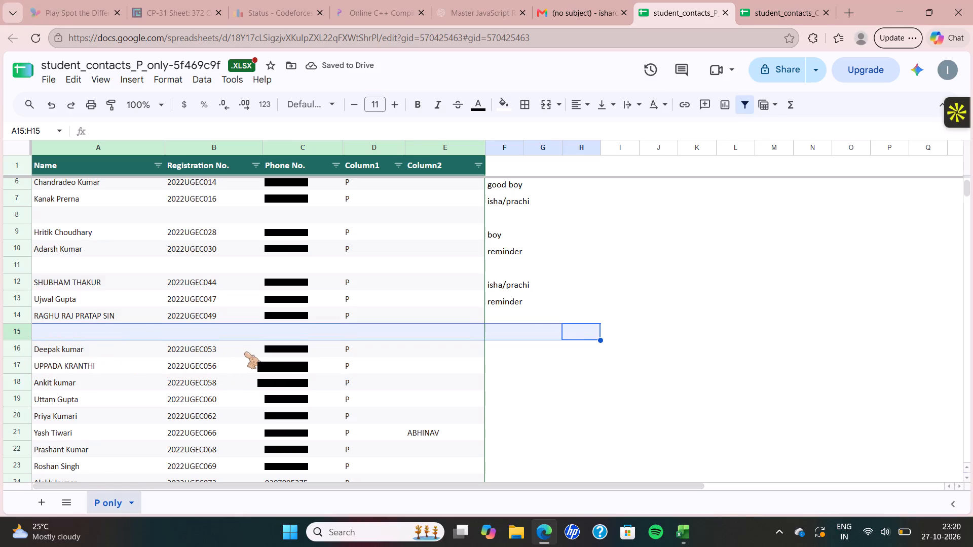
In column F, label row 16 maybe, row 17 south girl and row 18 least probable.
click(501, 342)
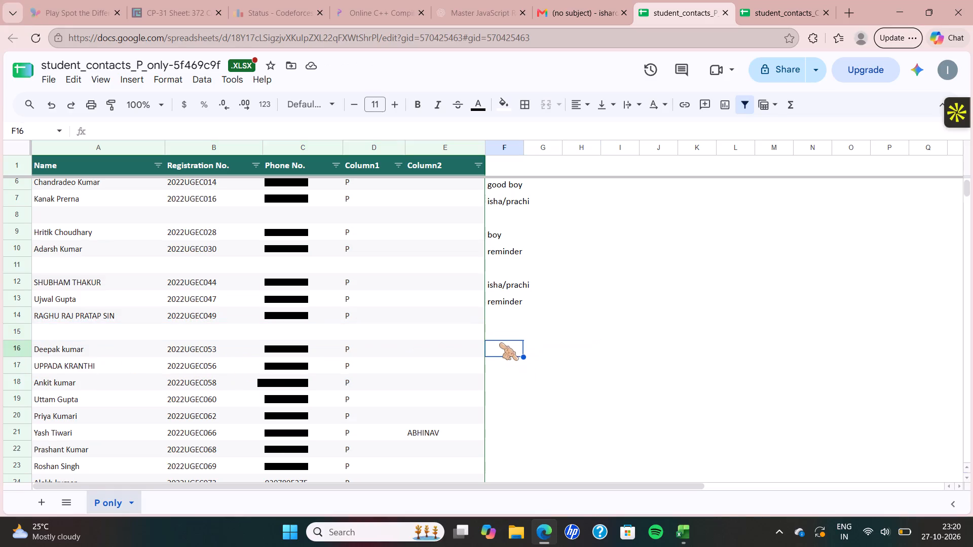
text(maybe)
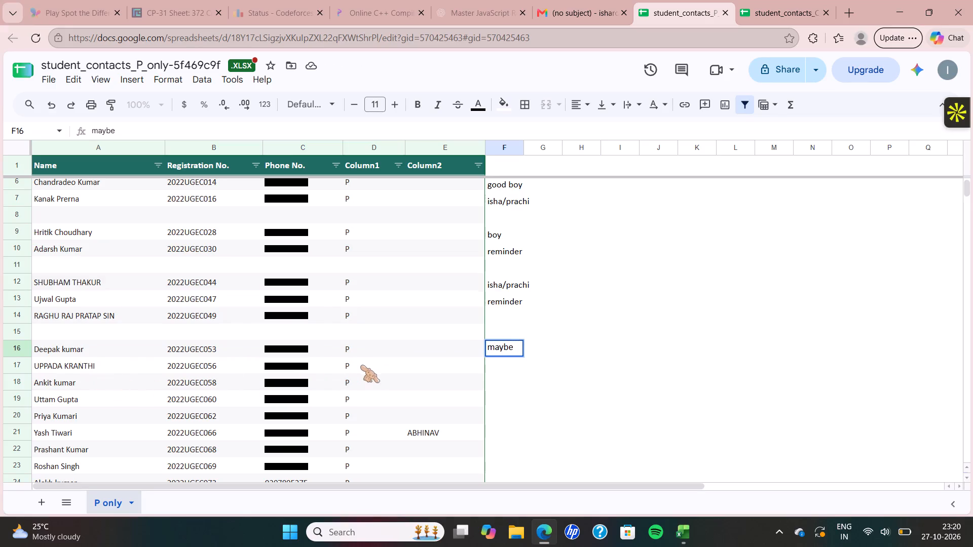
click(515, 363)
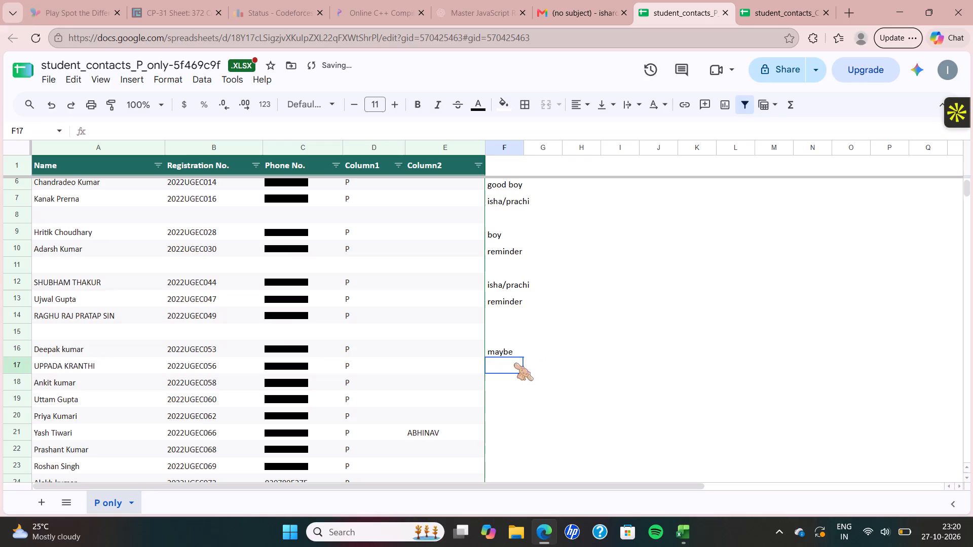
text(south)
key(space)
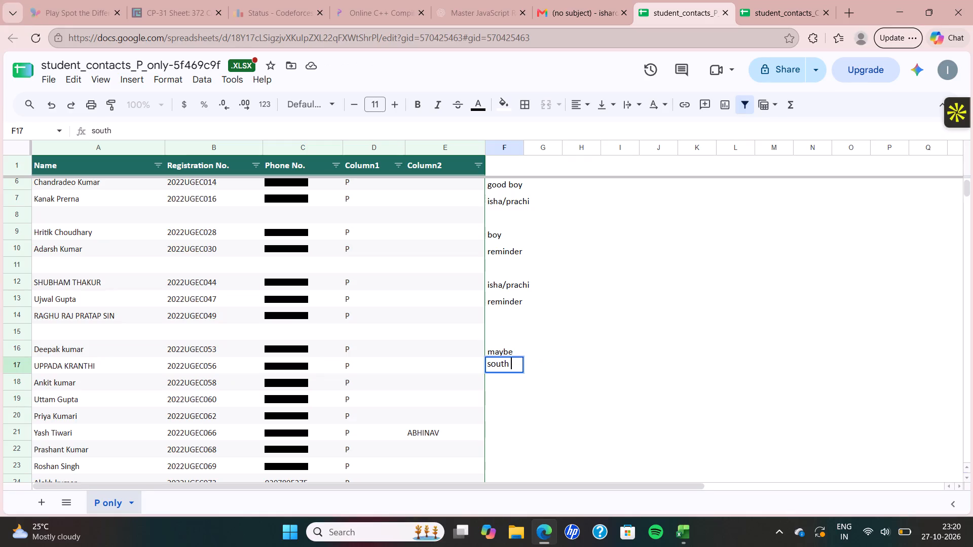
text(girl)
click(506, 378)
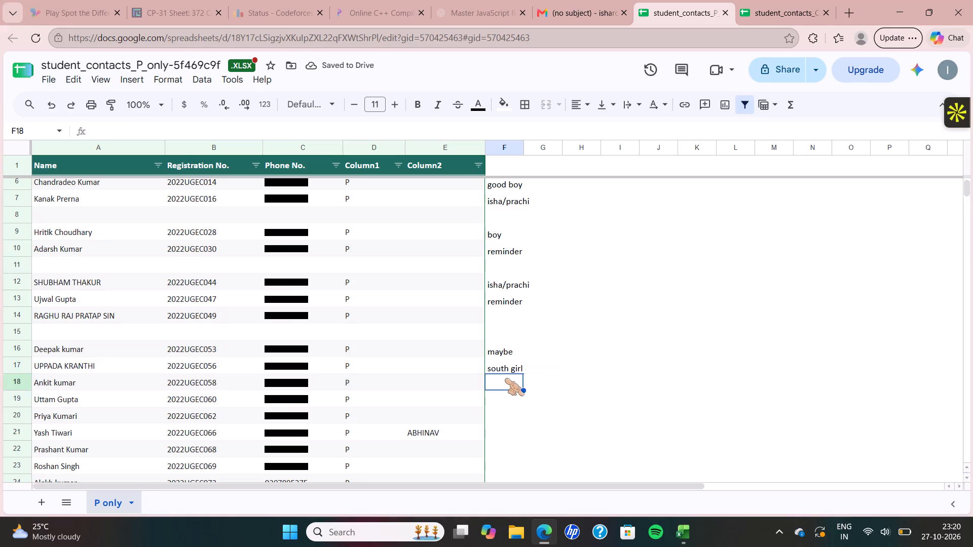
text(least probable)
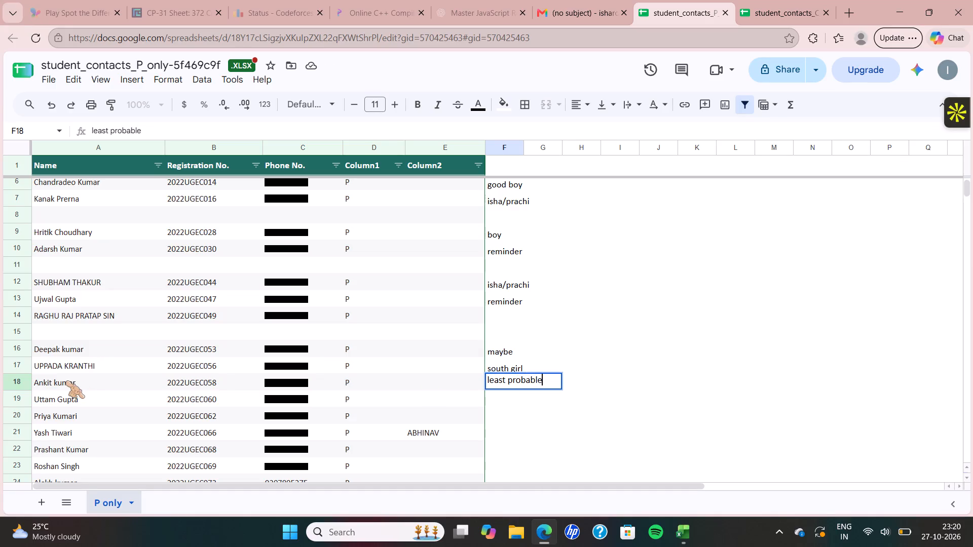
Copy the row 18 student's entry with its least probable label to row 40, the first empty row below the list.
drag(67, 380, 532, 381)
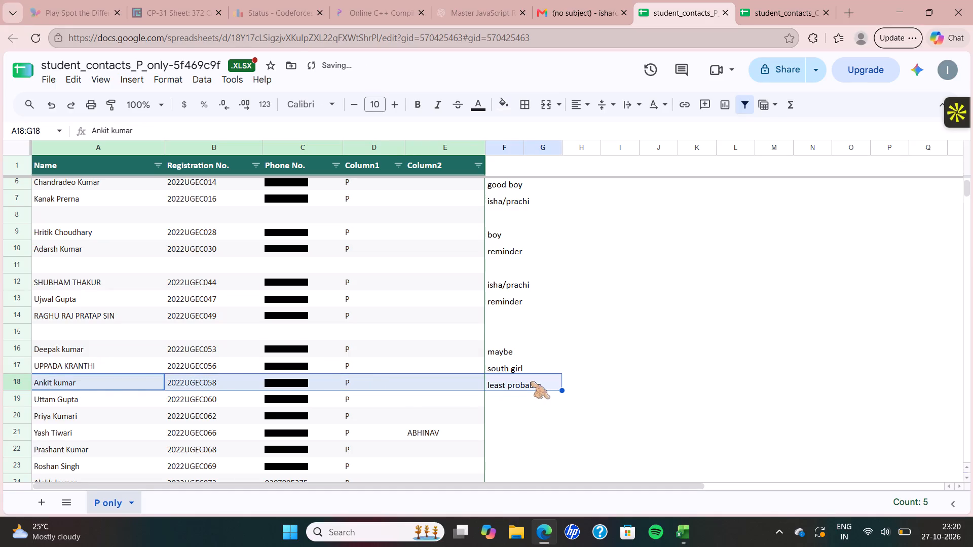
key(ctrl+c)
scroll(532, 381, down, 6)
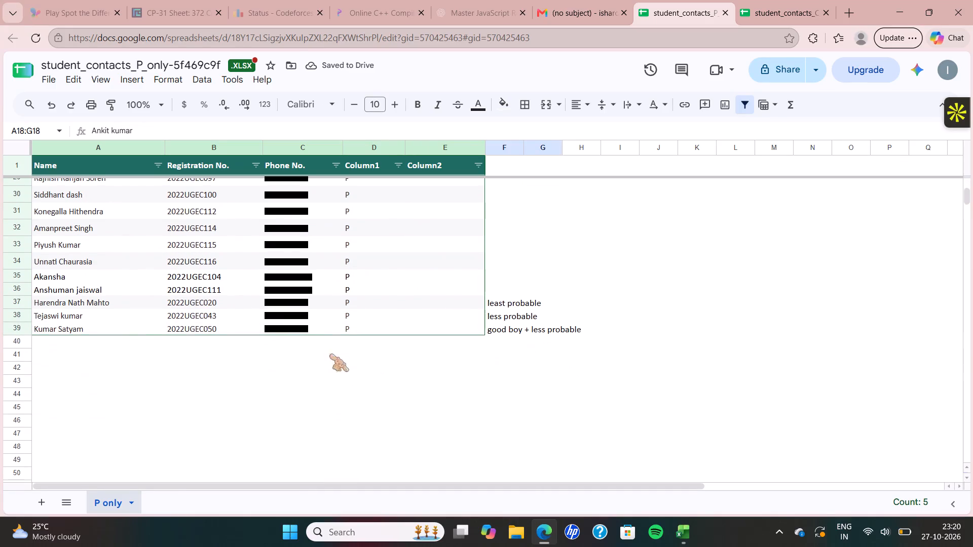
click(102, 343)
key(ctrl+v)
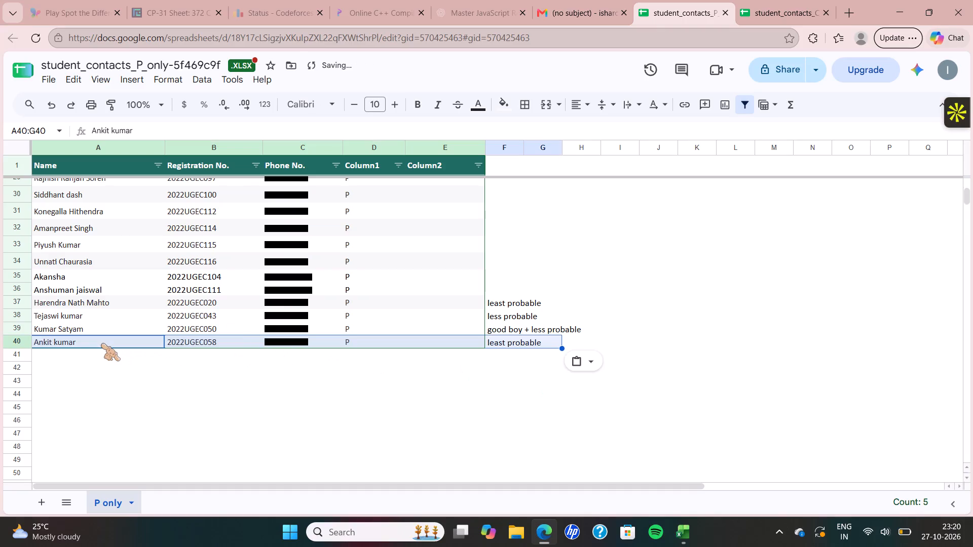
Clear the original student entry and its least probable label from row 18.
scroll(333, 319, up, 7)
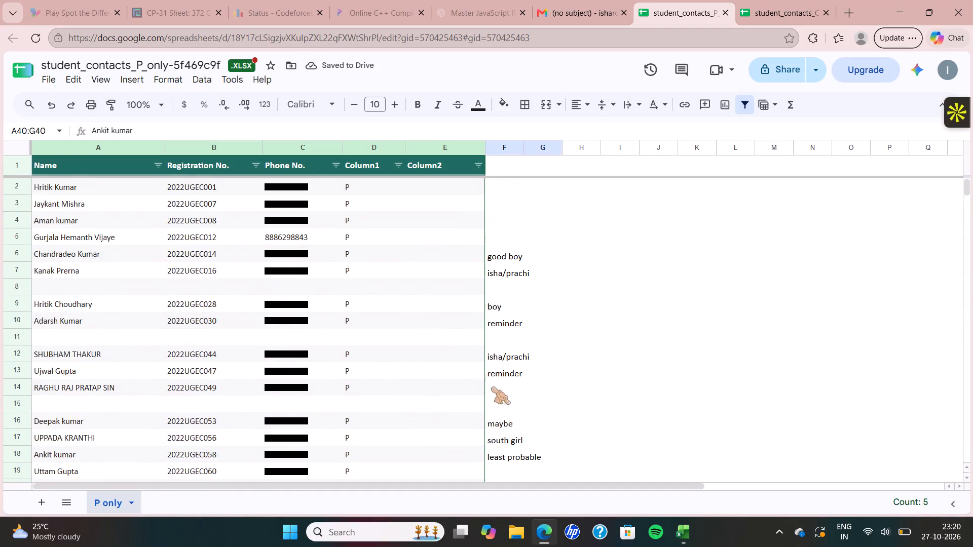
drag(519, 456, 100, 450)
key(BackSpace)
Label the row 19 student good boy+ least probable in column F.
scroll(315, 368, down, 3)
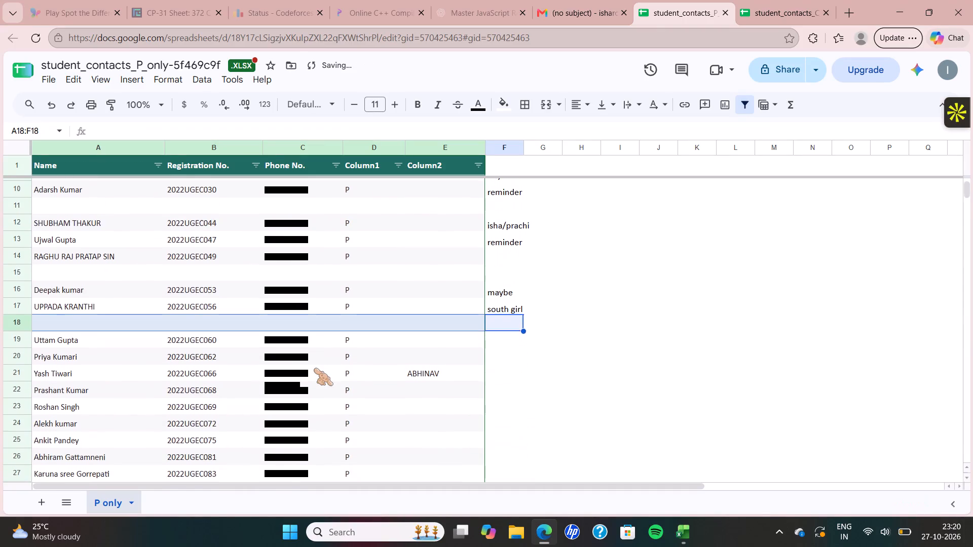
scroll(315, 368, down, 1)
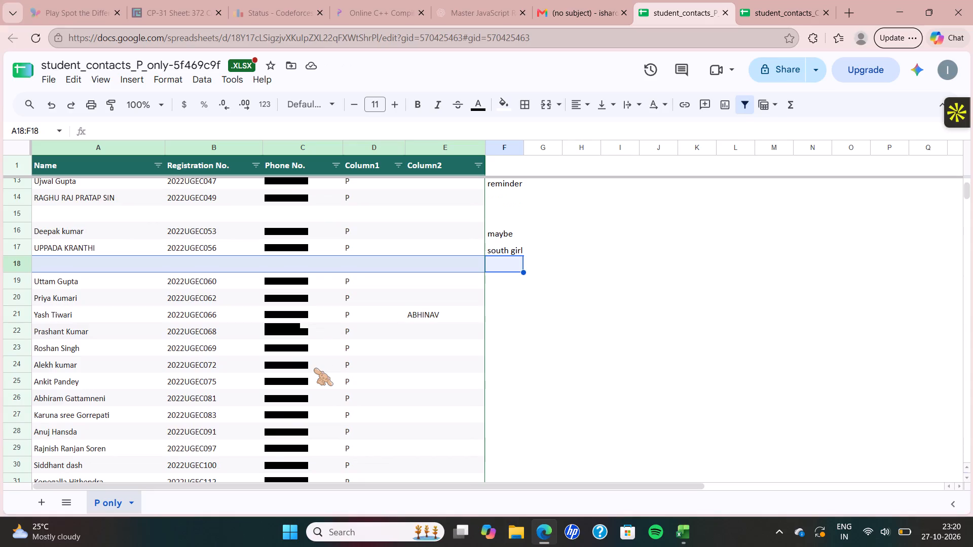
scroll(315, 368, down, 1)
click(501, 283)
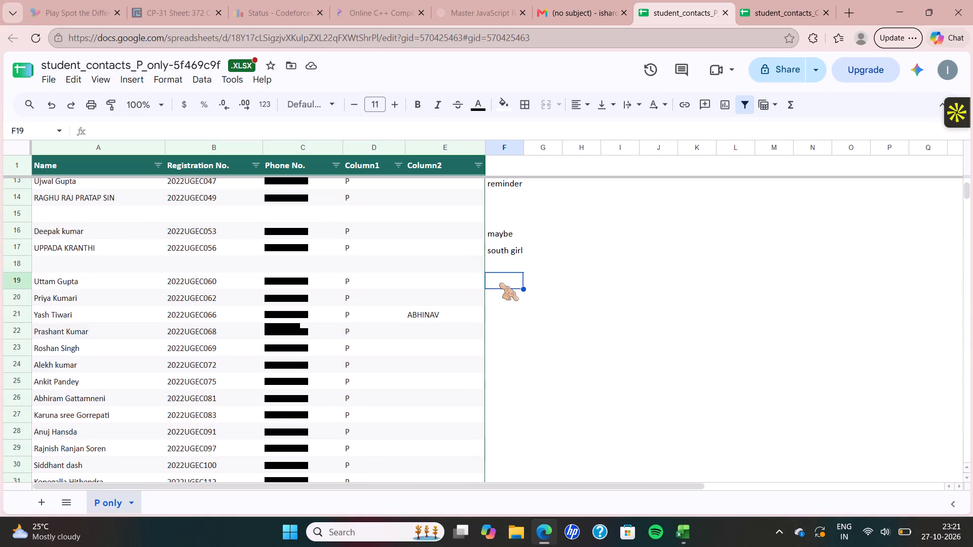
text(goo)
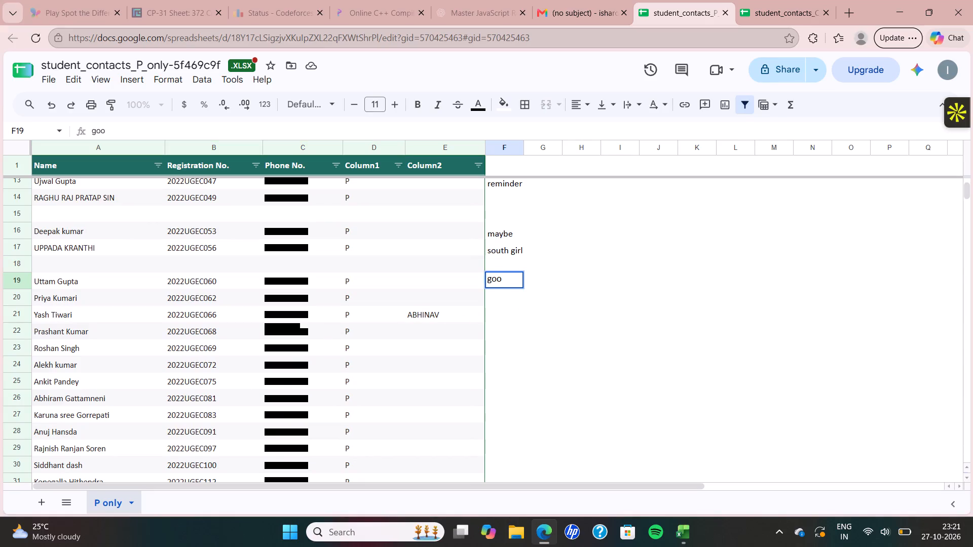
text(d boy)
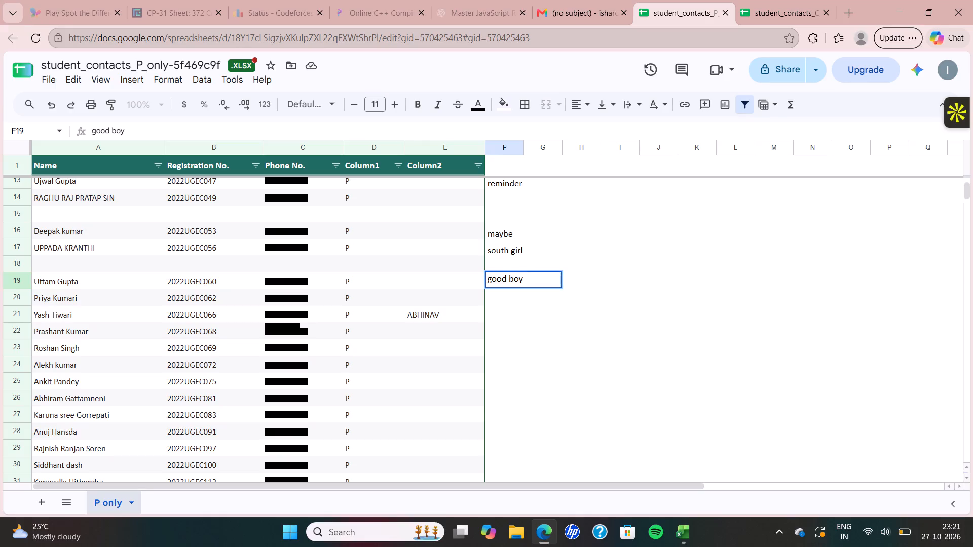
text(+ least probable)
Move the row 19 student's entry with its good boy+ least probable label to row 41, the first empty row below the list.
drag(72, 279, 174, 282)
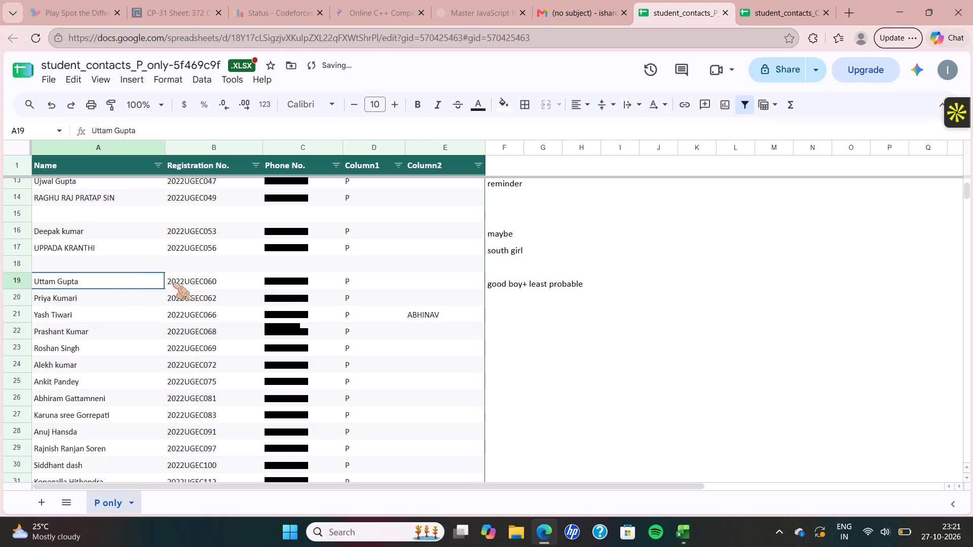
drag(174, 282, 594, 288)
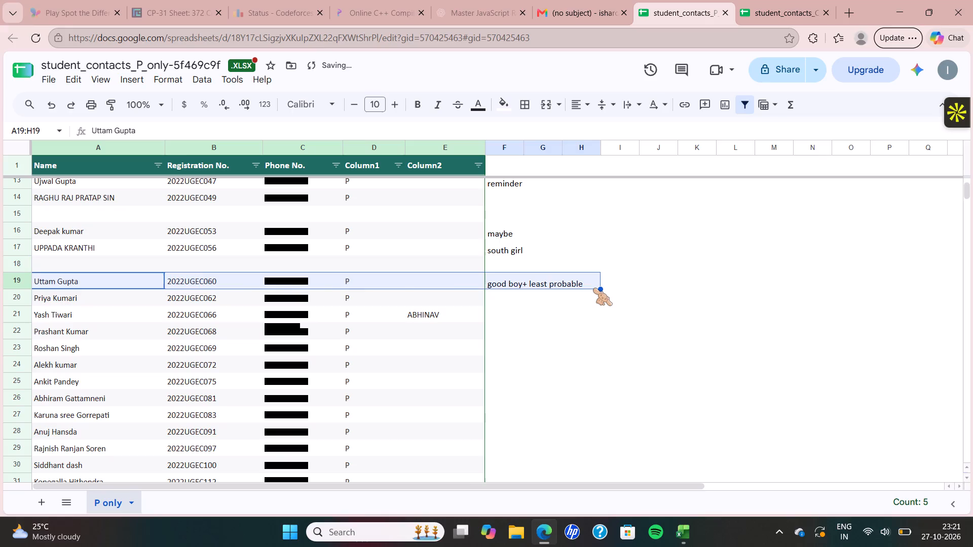
key(ctrl+c)
key(BackSpace)
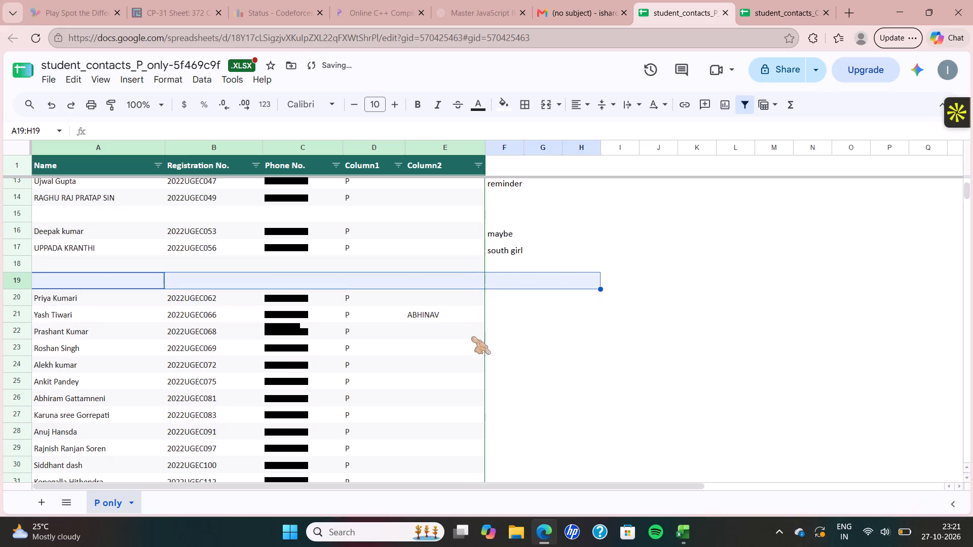
scroll(344, 359, down, 5)
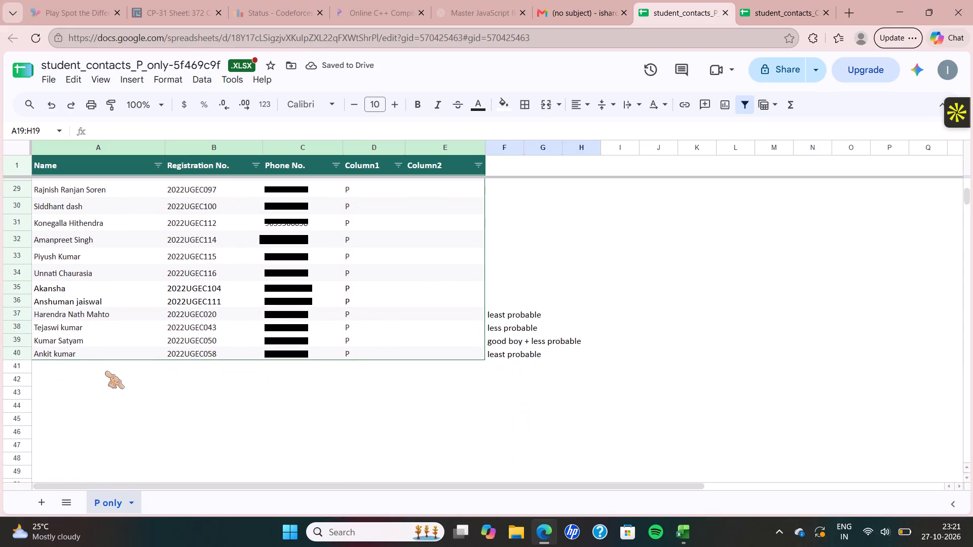
click(88, 362)
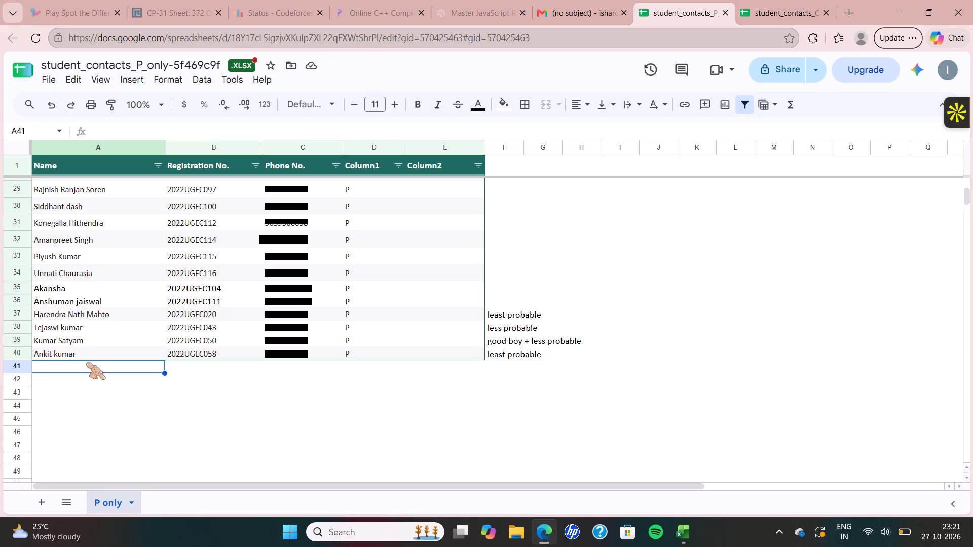
key(ctrl+v)
In column F, label row 20 prachi/isha, row 22 good boy and row 24 least probable.
scroll(258, 304, up, 5)
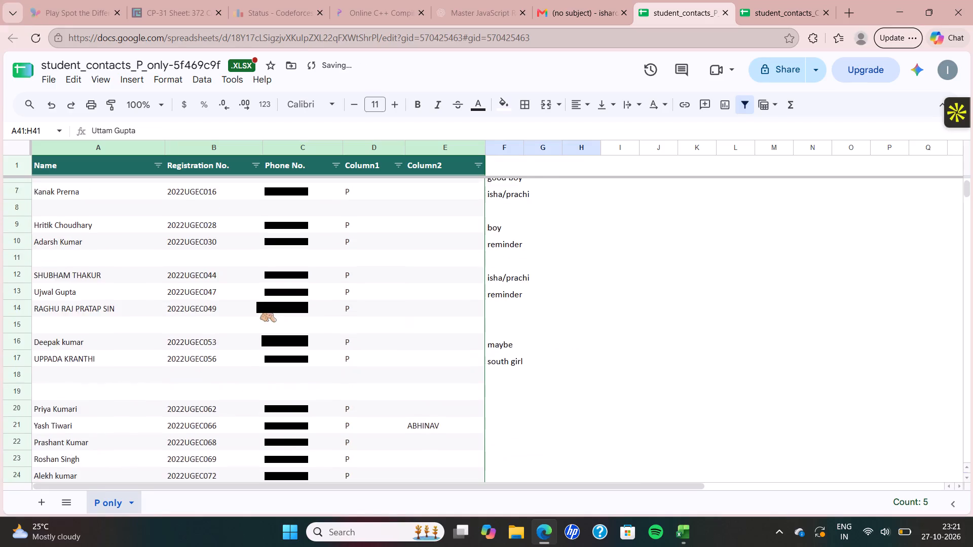
scroll(258, 304, down, 1)
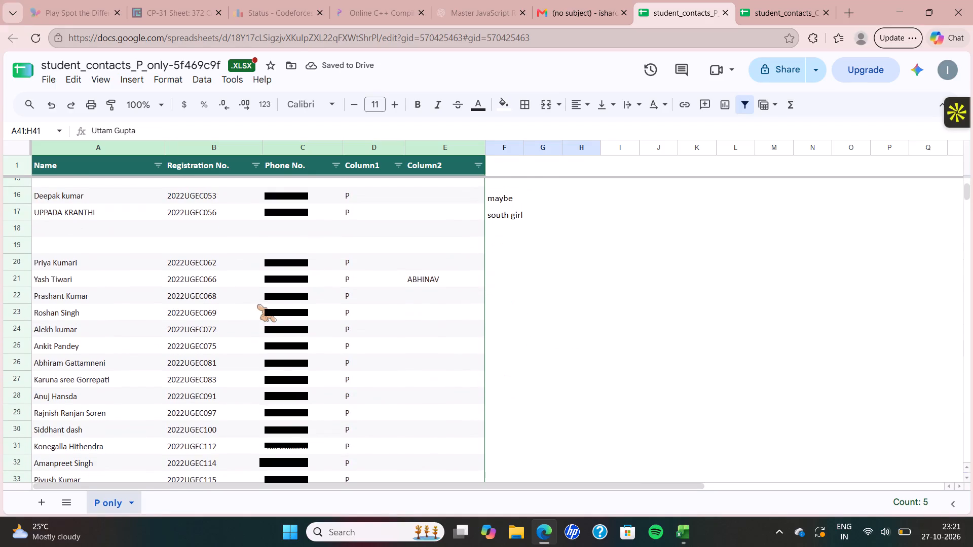
click(507, 259)
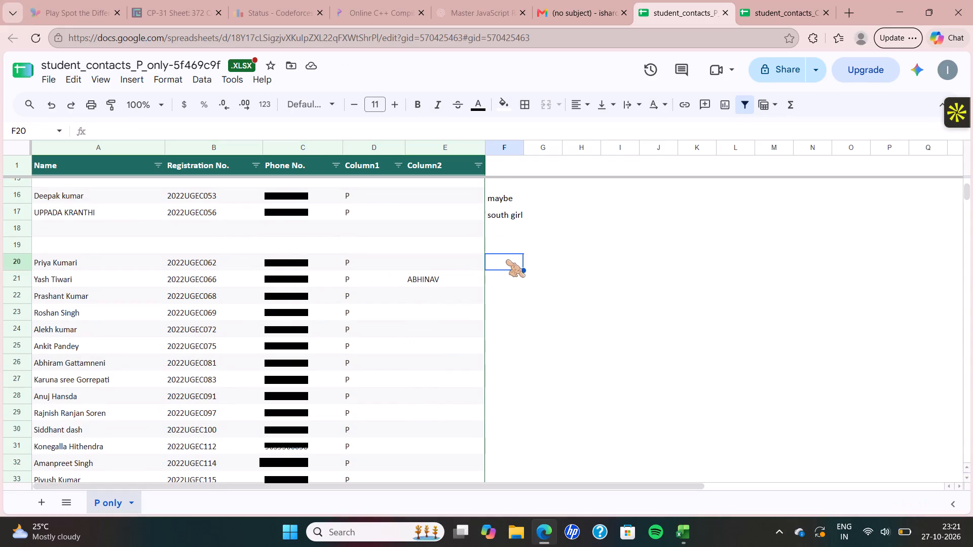
text(prachi/isha)
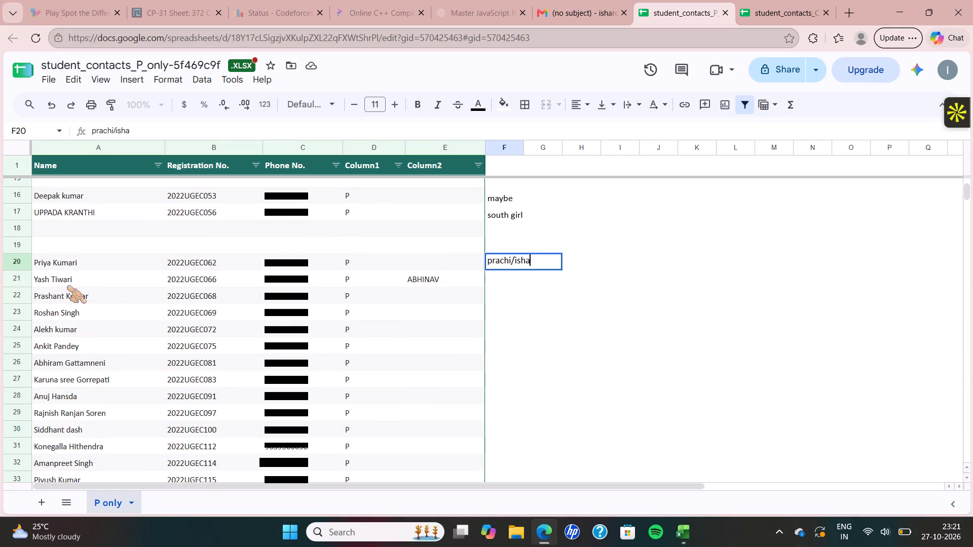
click(513, 279)
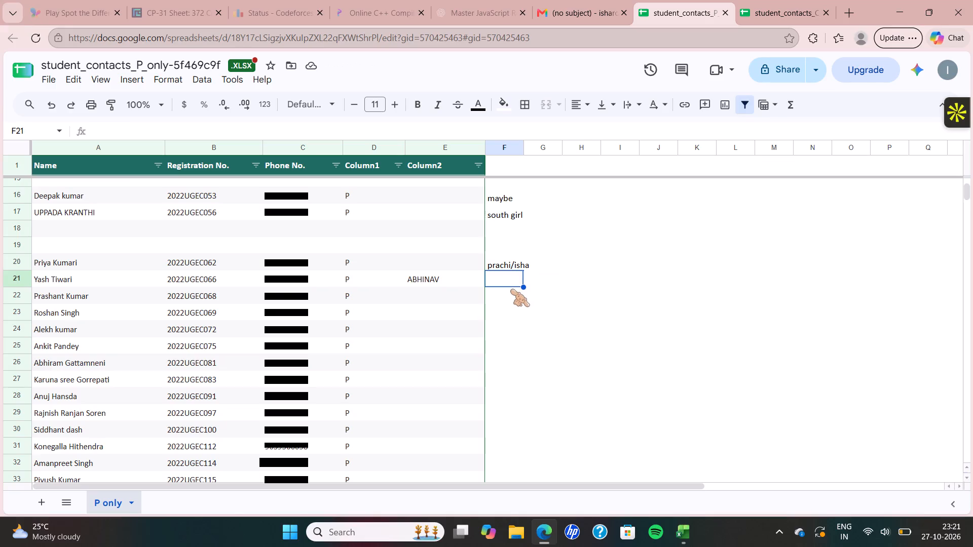
click(512, 289)
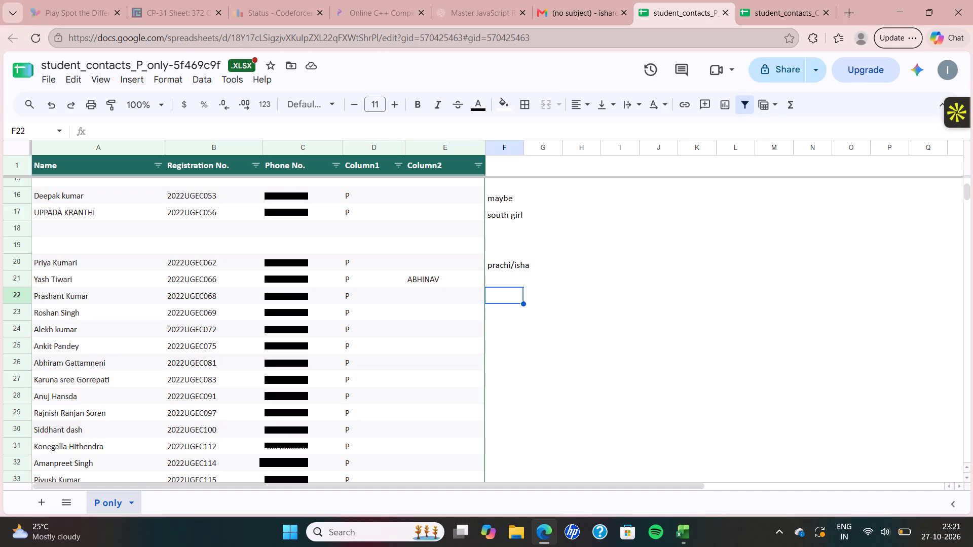
text(goo)
text(d boy)
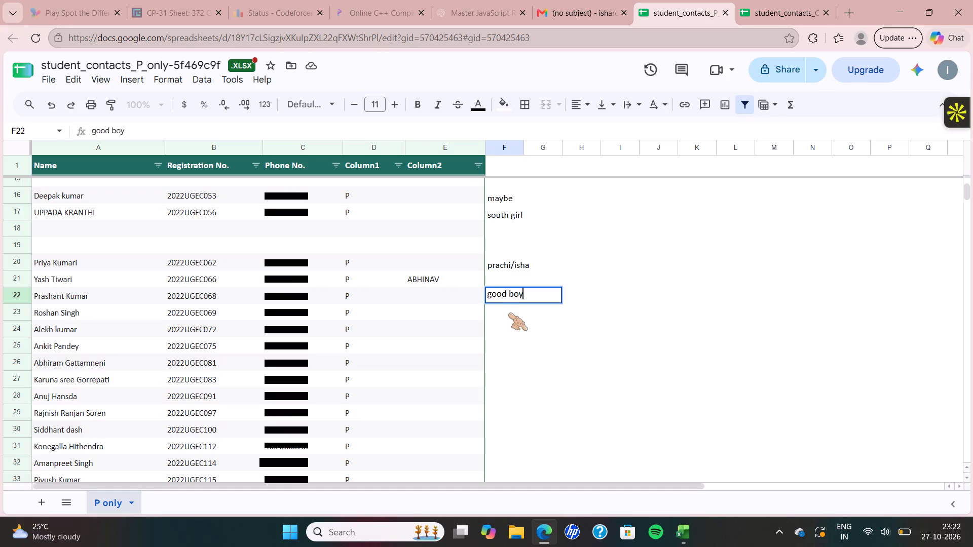
click(508, 309)
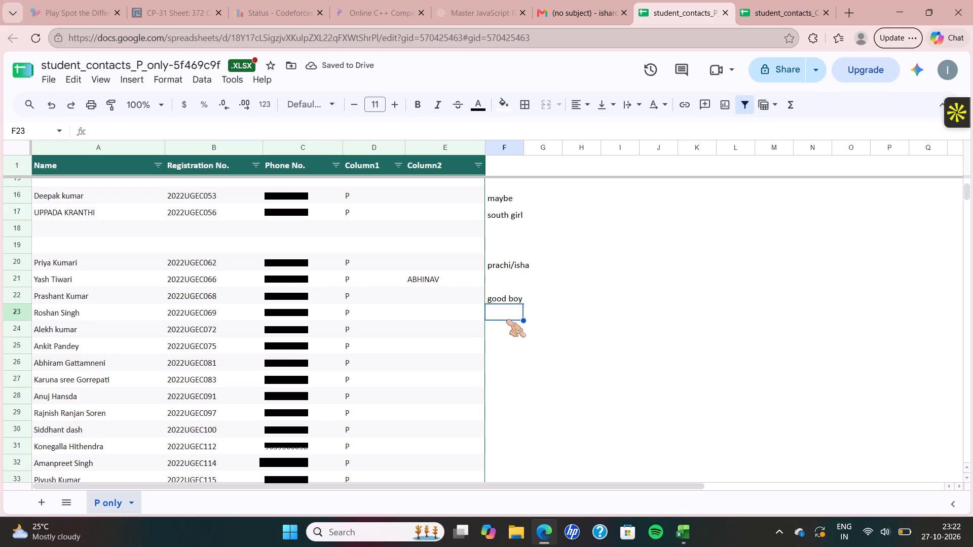
click(506, 326)
text(least probable)
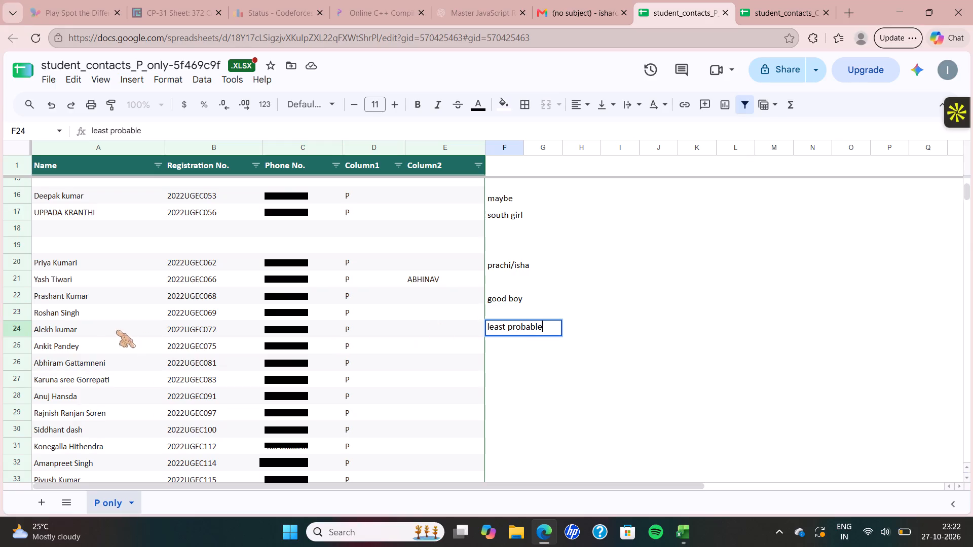
Move the row 24 student's entry with its least probable label to row 42, the first empty row below the list.
drag(108, 329, 540, 335)
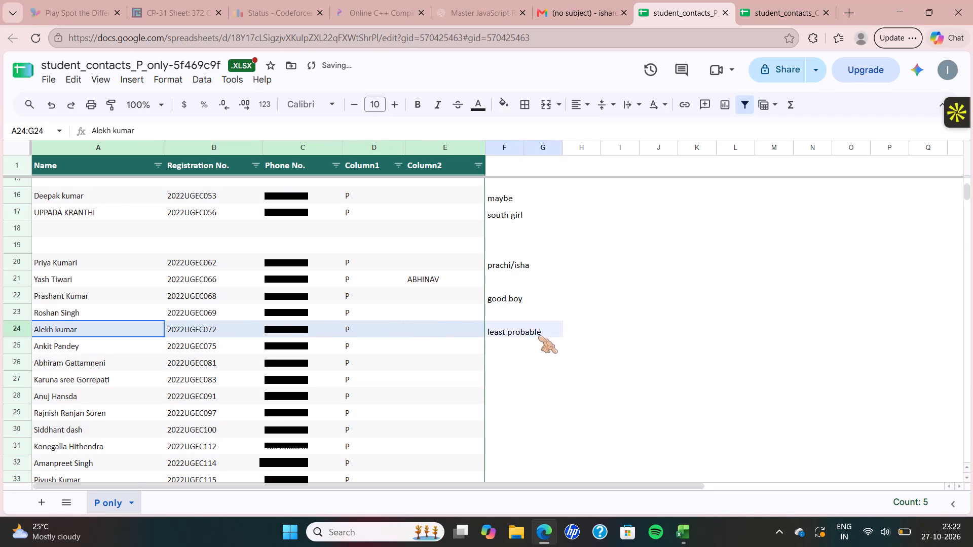
drag(540, 335, 540, 335)
key(ctrl+c)
key(BackSpace)
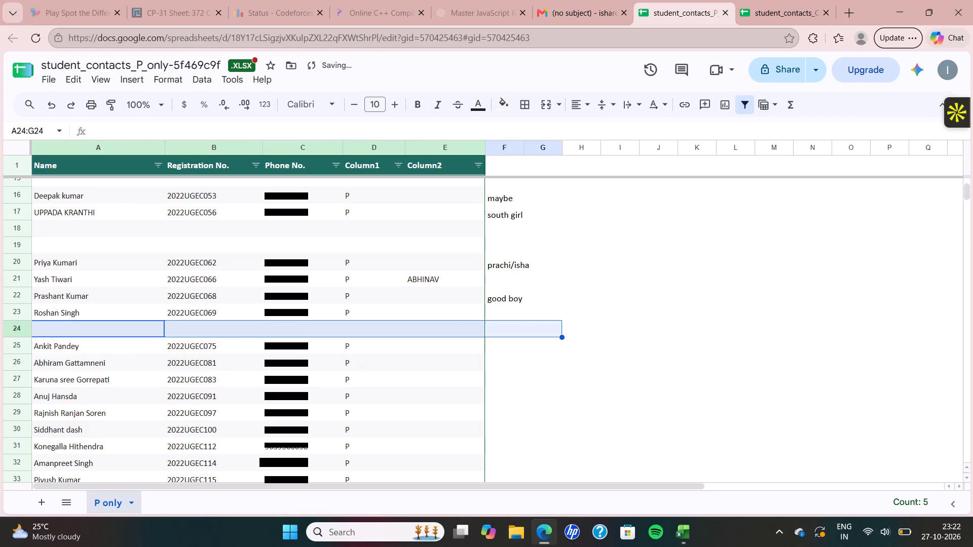
scroll(540, 335, down, 4)
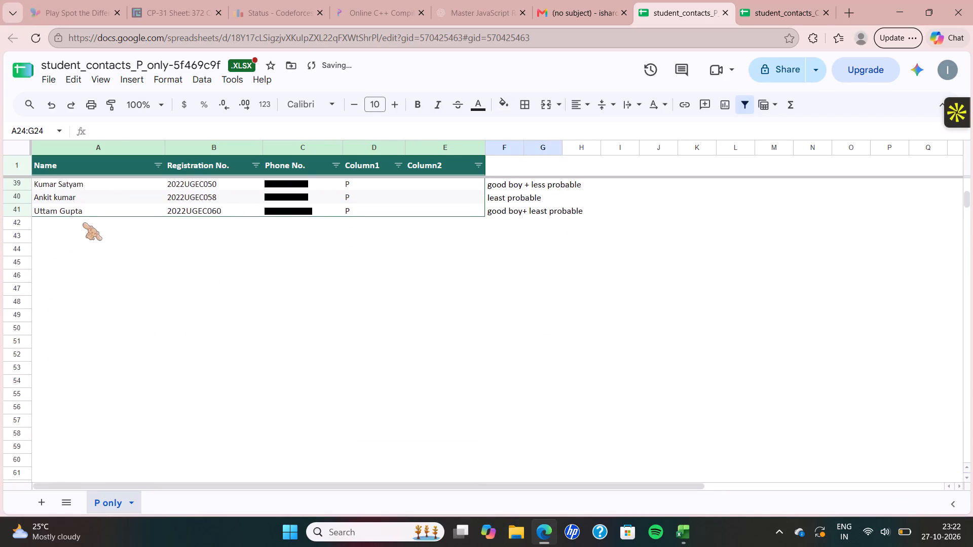
drag(83, 215, 81, 220)
click(81, 220)
key(ctrl+v)
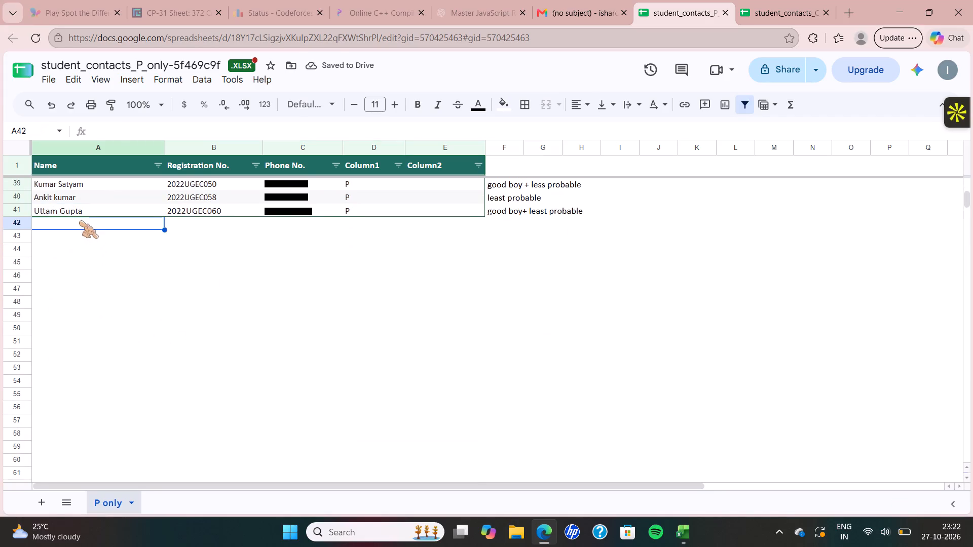
scroll(291, 294, up, 5)
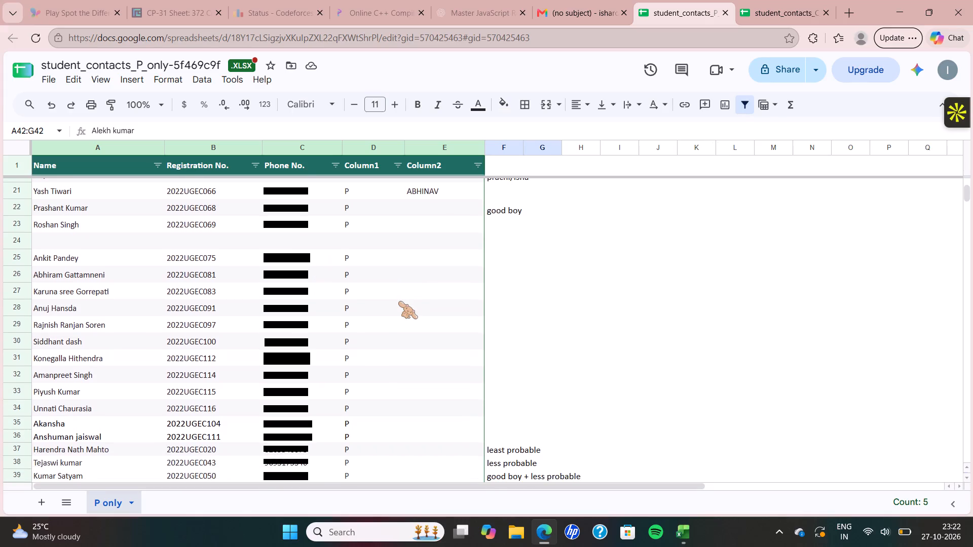
scroll(400, 301, up, 1)
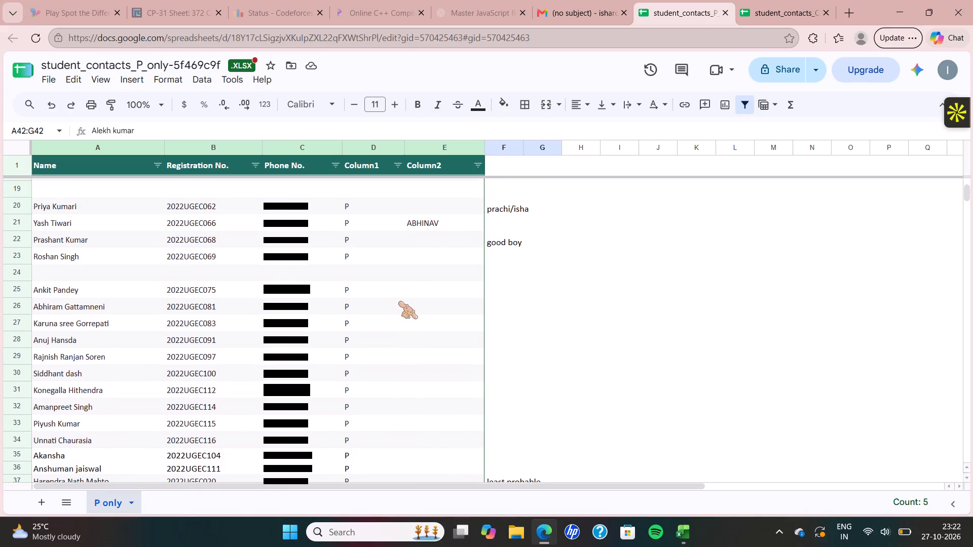
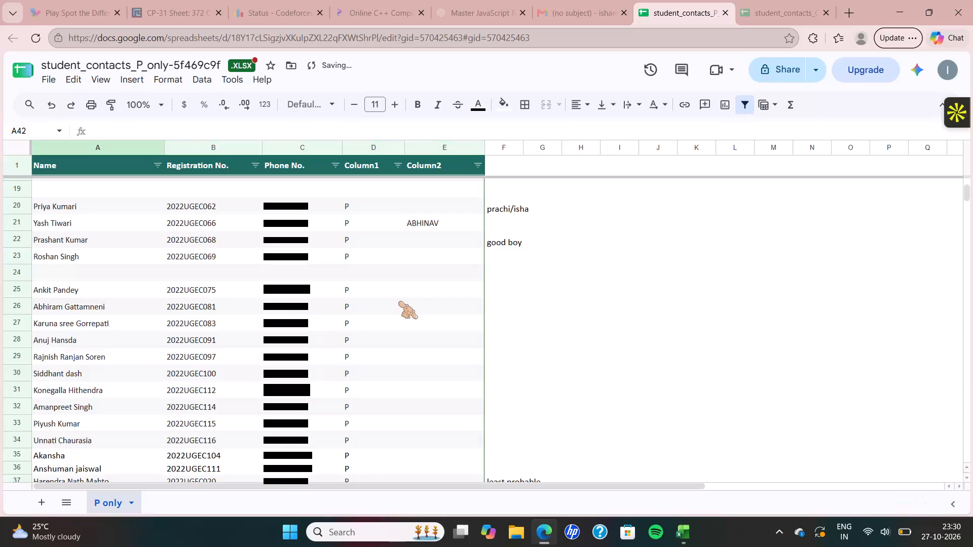
Undo the moved entries from rows 18, 19 and 24 and the column F labels in rows 16 to 24.
key(ctrl+z)
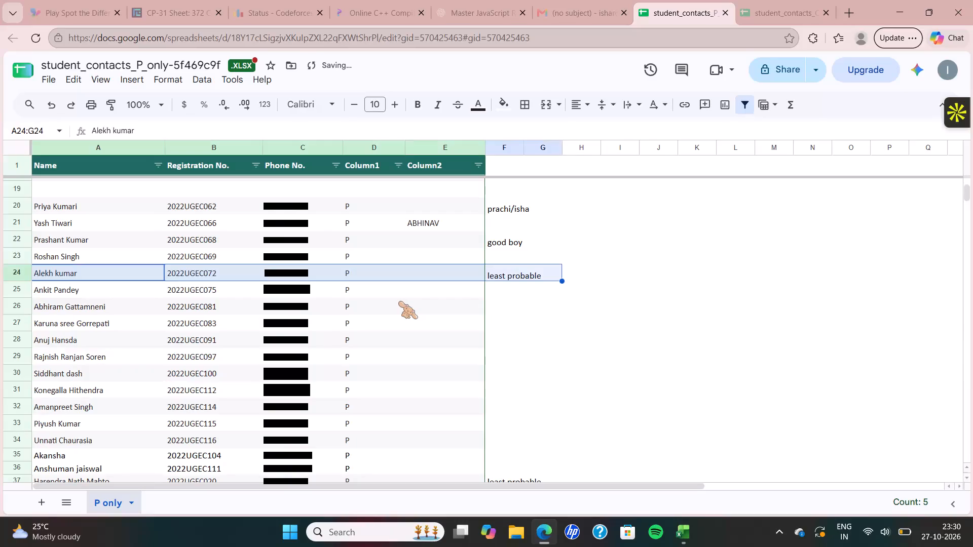
key(ctrl+z)
key(ctrl+z)
key(ctrl+z)
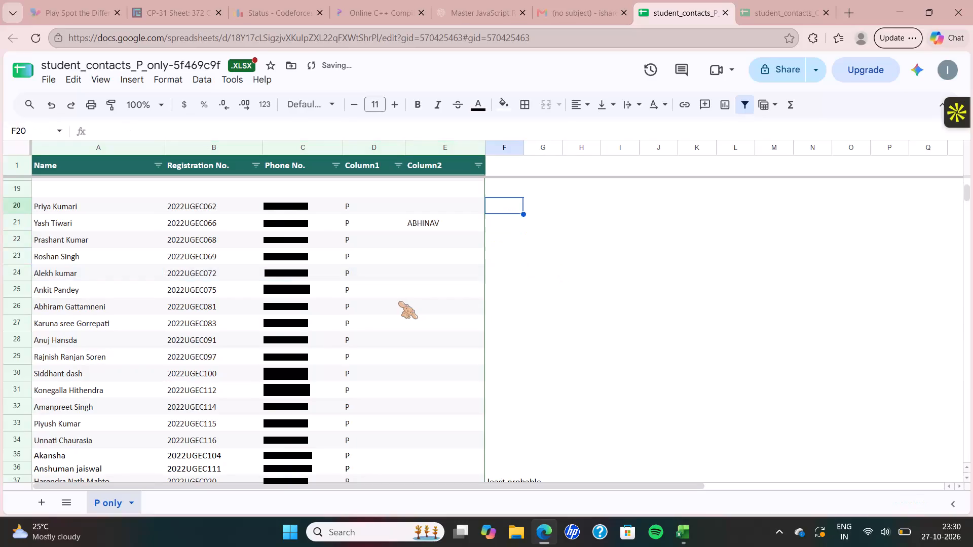
key(ctrl+z)
key(ctrl+z)
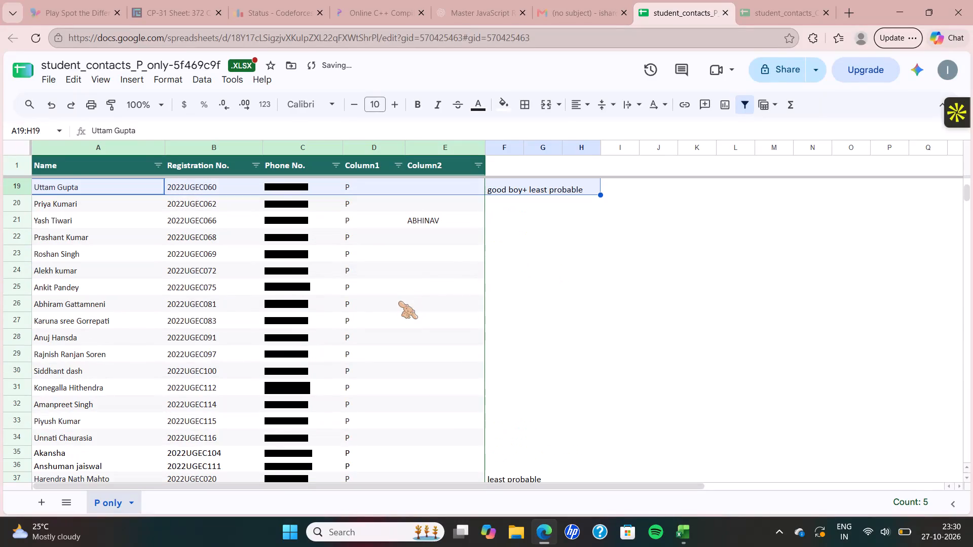
key(ctrl+z)
key(ctrl+z)
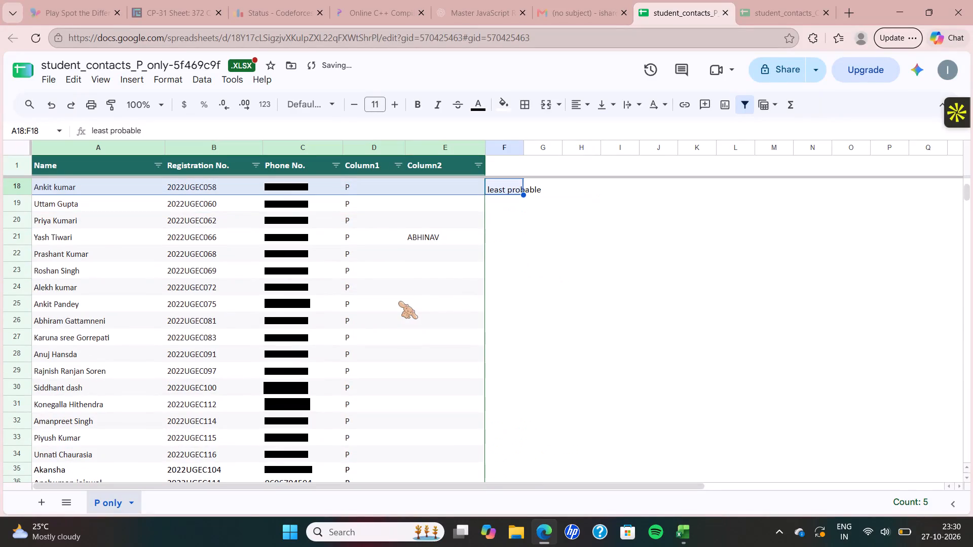
key(ctrl+z)
key(ctrl+z)
key(ctrl+z)
key(ctrl+z)
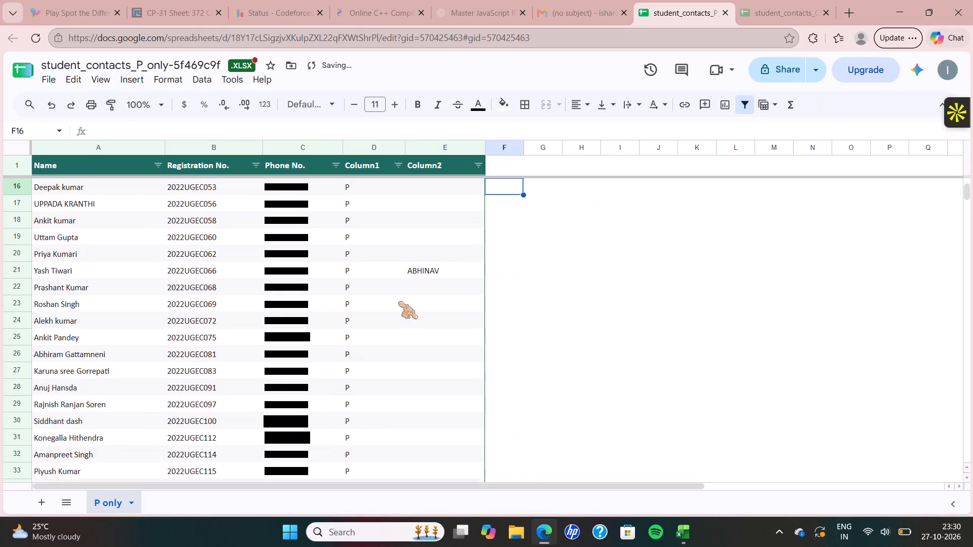
Undo the column F labels in rows 13 and 15 and the entries moved to rows 39 and 38.
key(ctrl+z)
key(ctrl+z)
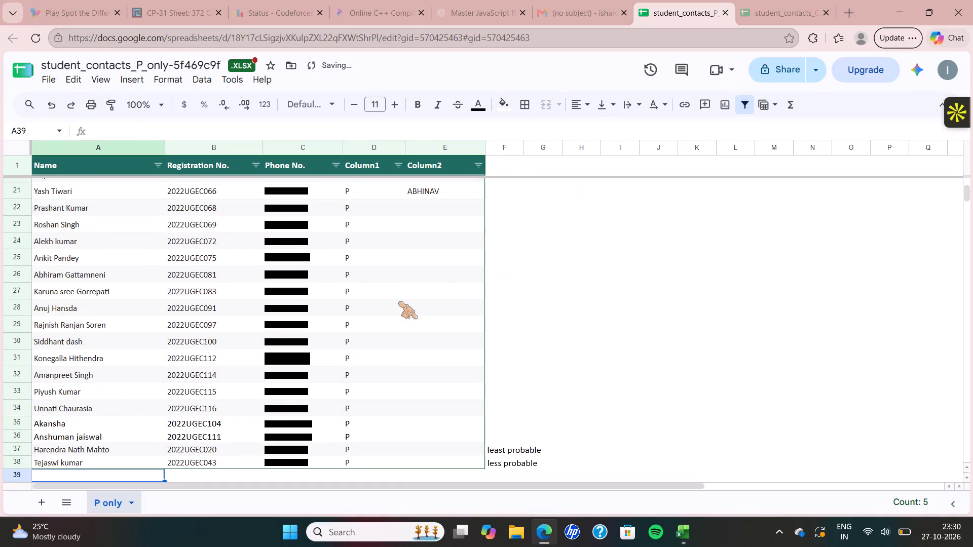
key(ctrl+z)
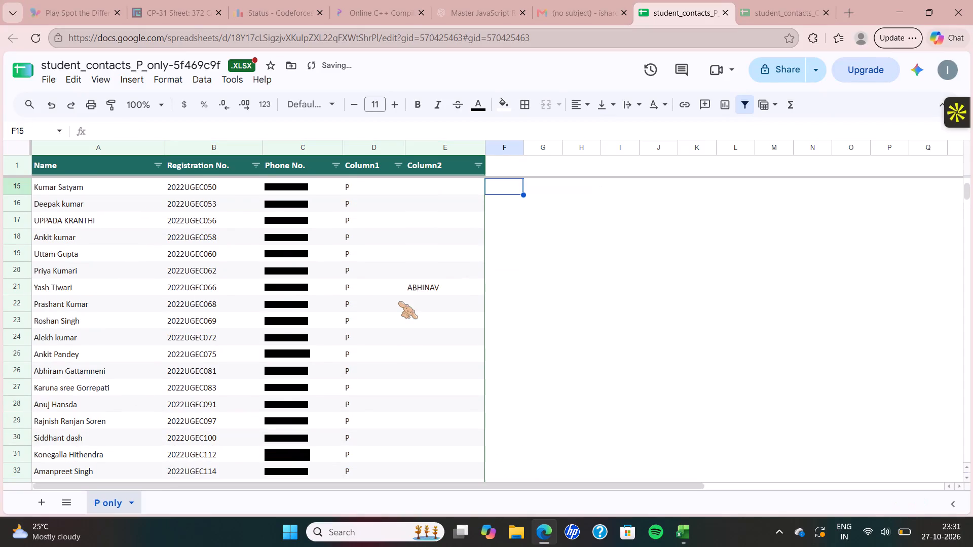
key(ctrl+z)
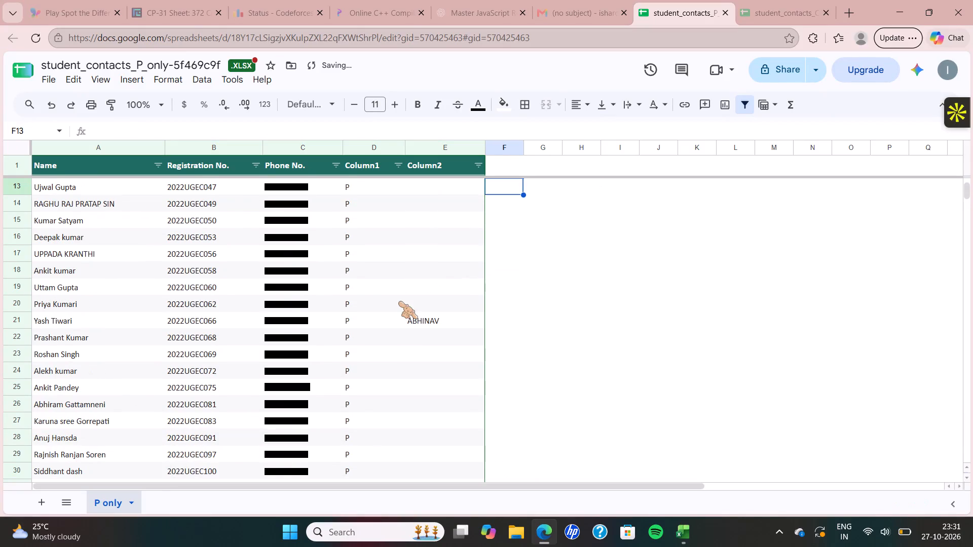
key(ctrl+z)
key(ctrl+z)
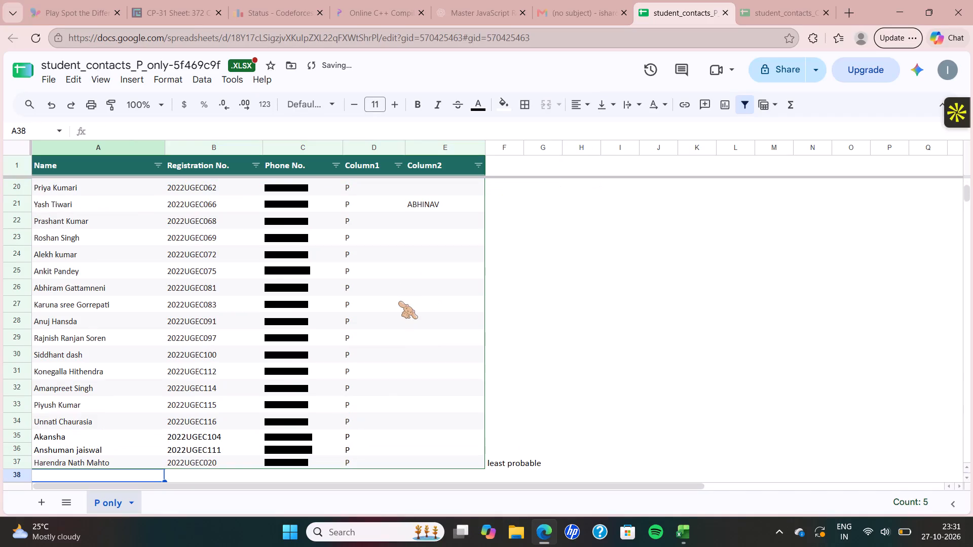
Undo the remaining column F labels in rows 6 to 12 and the row 8 entry's move to row 37.
scroll(400, 301, up, 7)
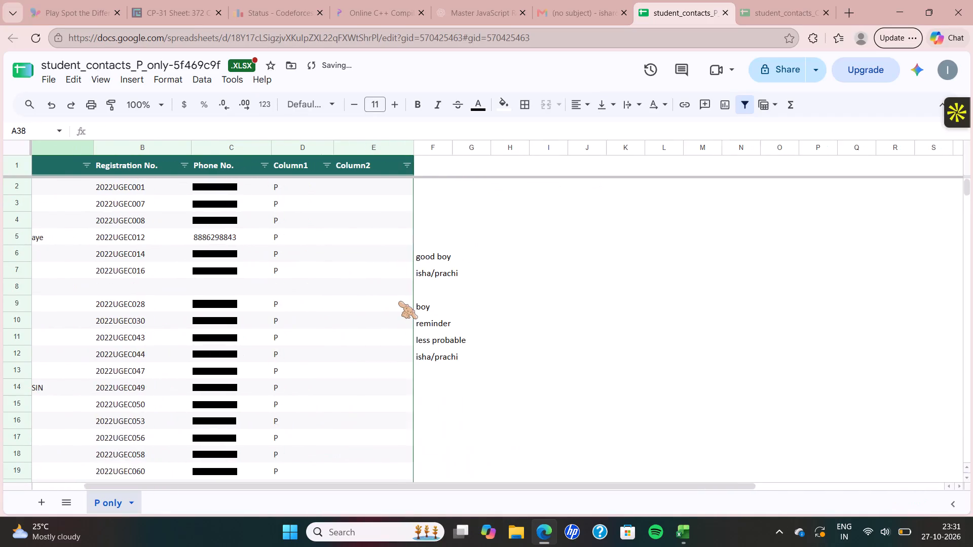
scroll(400, 301, right, 4)
key(ctrl+z)
key(ctrl+z)
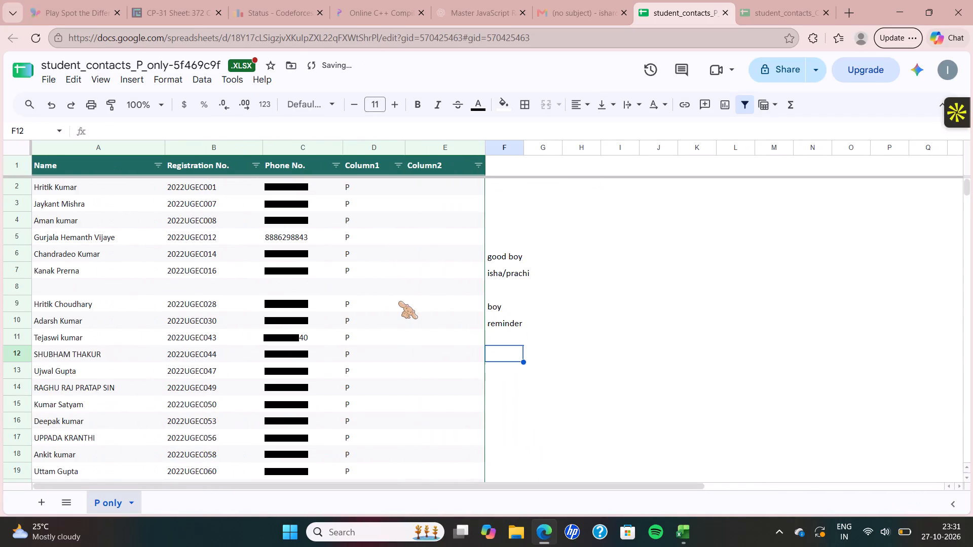
key(ctrl+z)
key(ctrl+z)
key(ctrl+z)
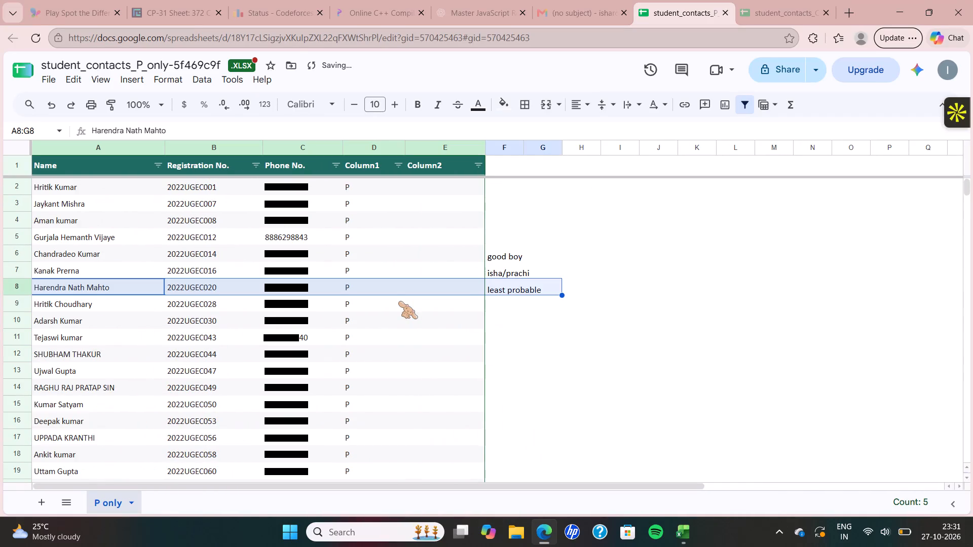
key(ctrl+z)
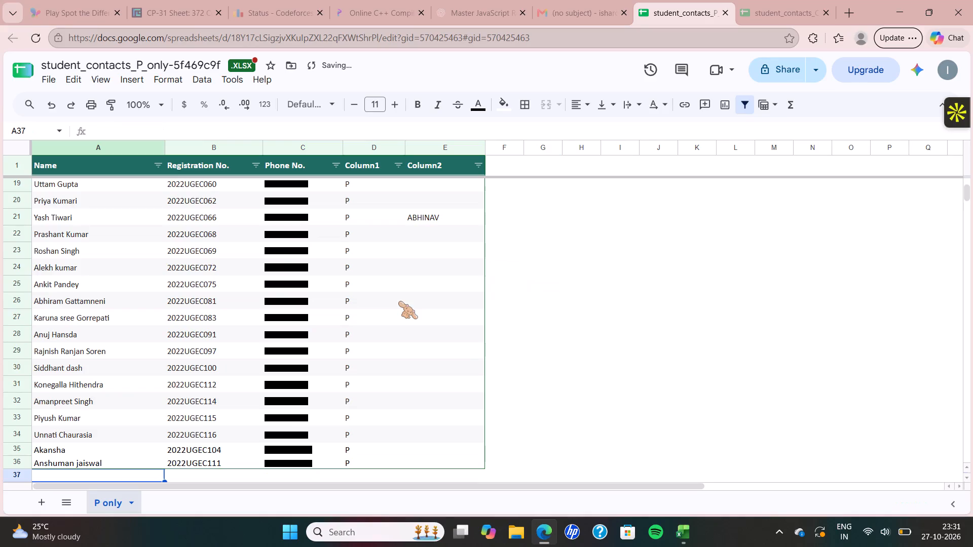
scroll(400, 301, up, 6)
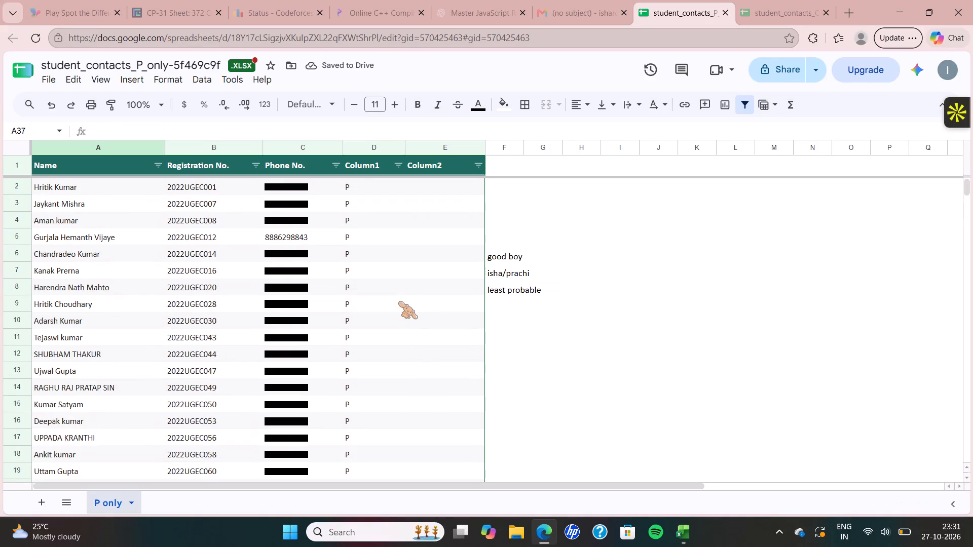
key(ctrl+z)
key(ctrl+z)
key(ctrl+z)
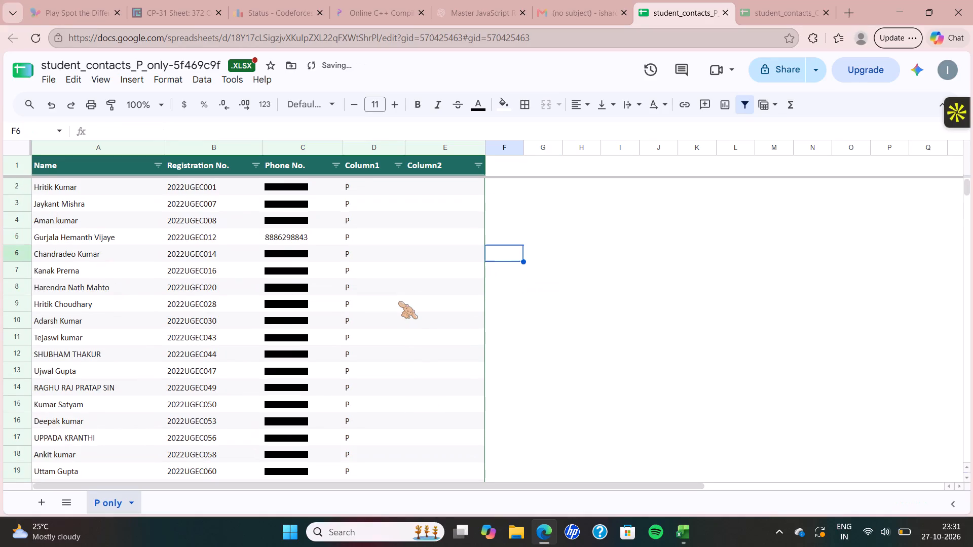
scroll(400, 301, down, 8)
scroll(400, 301, up, 7)
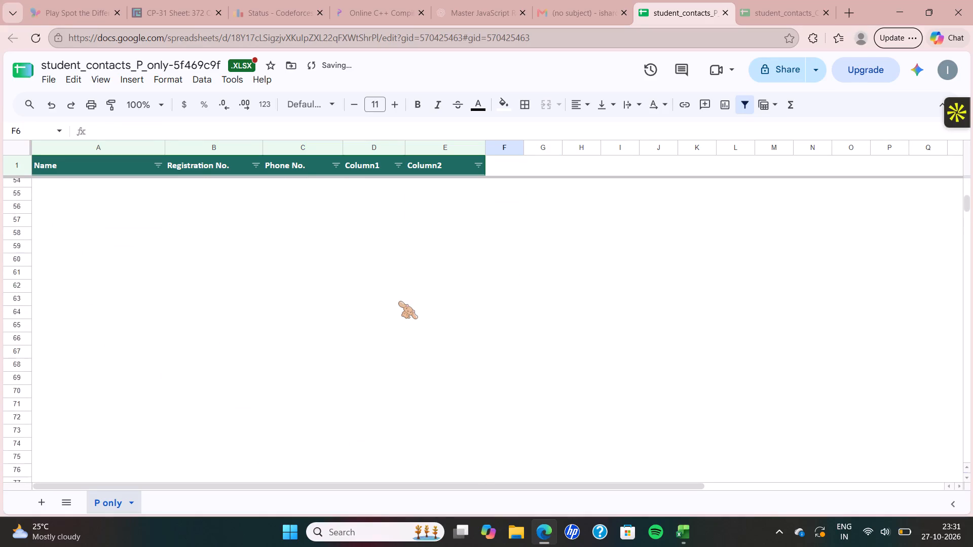
scroll(400, 301, up, 5)
scroll(400, 301, down, 3)
scroll(400, 301, up, 8)
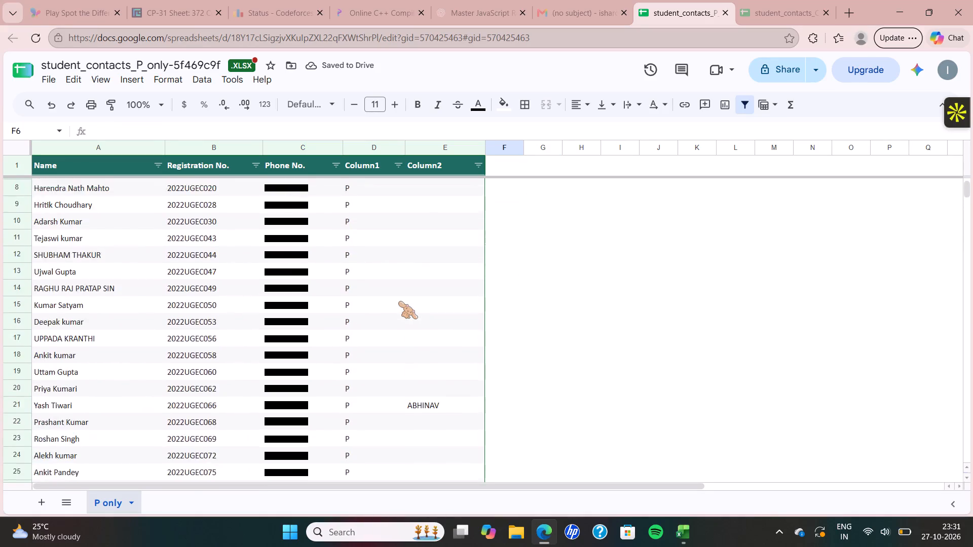
scroll(400, 301, up, 4)
Switch to the C only spreadsheet and undo the prachi/isha text being entered in cell E3.
click(761, 6)
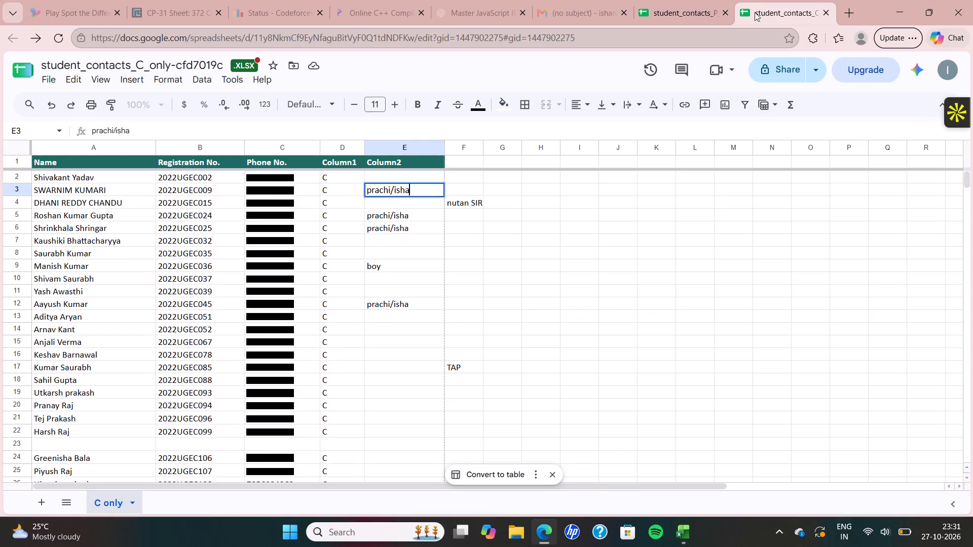
scroll(314, 356, up, 2)
key(ctrl+z)
key(ctrl+z)
key(ctrl+z)
key(ctrl+z)
key(ctrl+z)
key(ctrl+z)
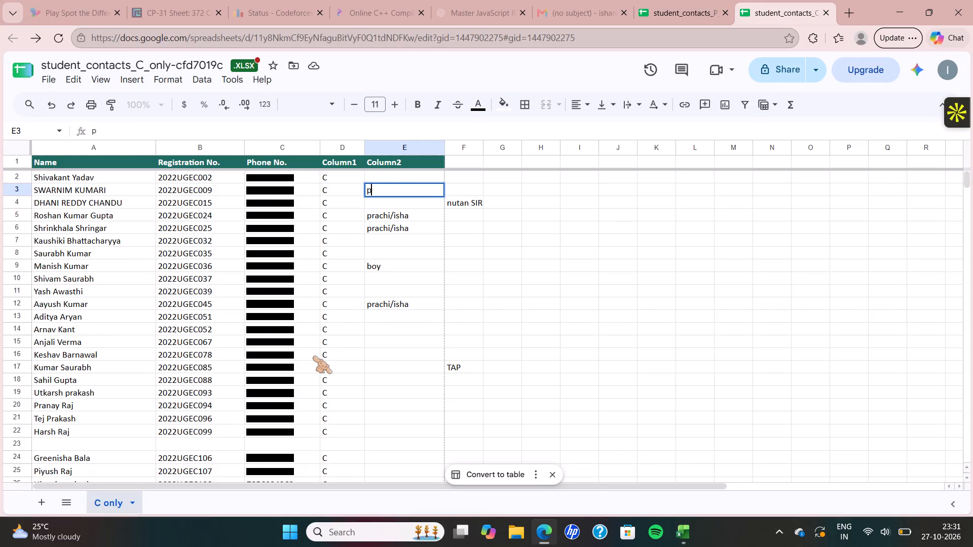
key(ctrl+z)
key(ctrl+z)
key(ctrl+z)
key(ctrl+z)
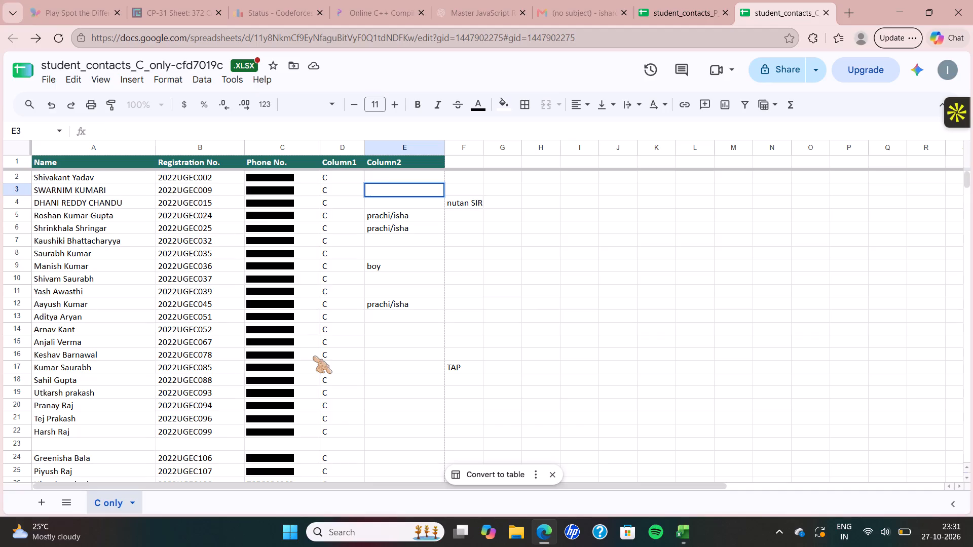
key(ctrl+z)
key(ctrl+z)
Clear the Column2 labels in rows 5, 6, 9, 12 and 27 of the C only sheet.
click(396, 215)
key(BackSpace)
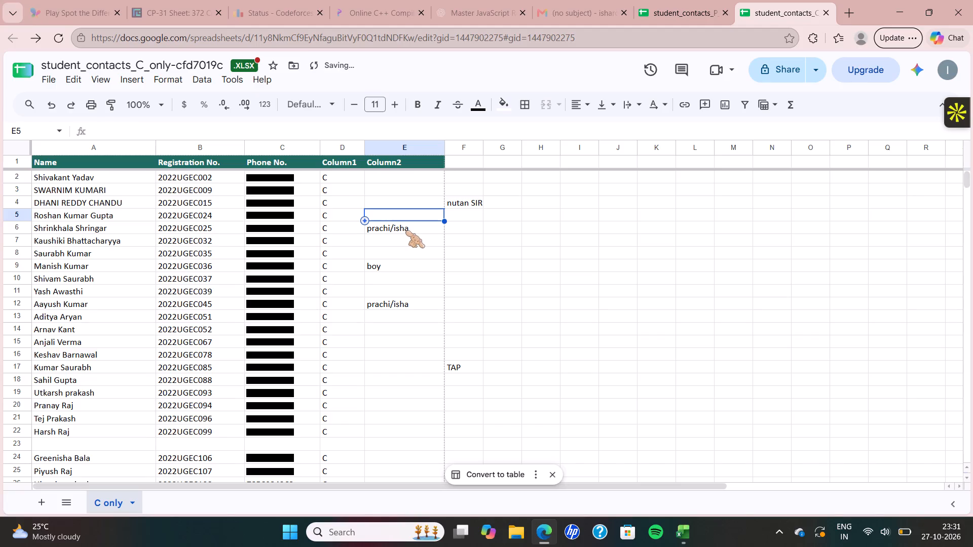
click(407, 230)
key(BackSpace)
click(408, 268)
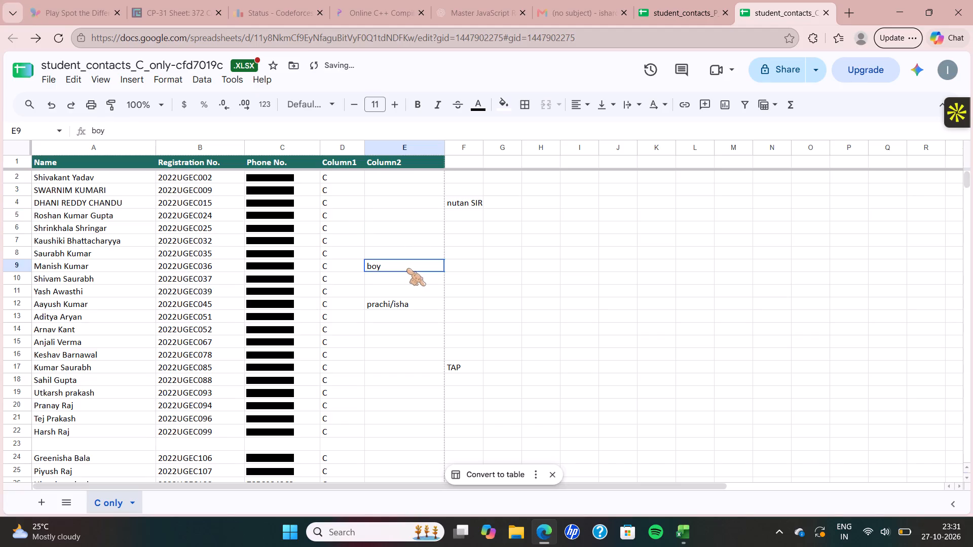
key(BackSpace)
click(421, 305)
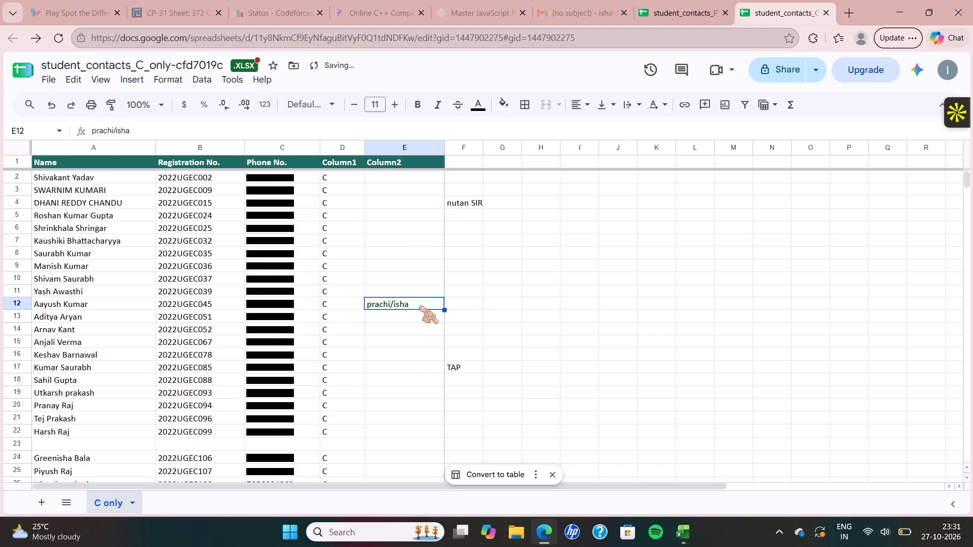
key(BackSpace)
scroll(431, 350, down, 4)
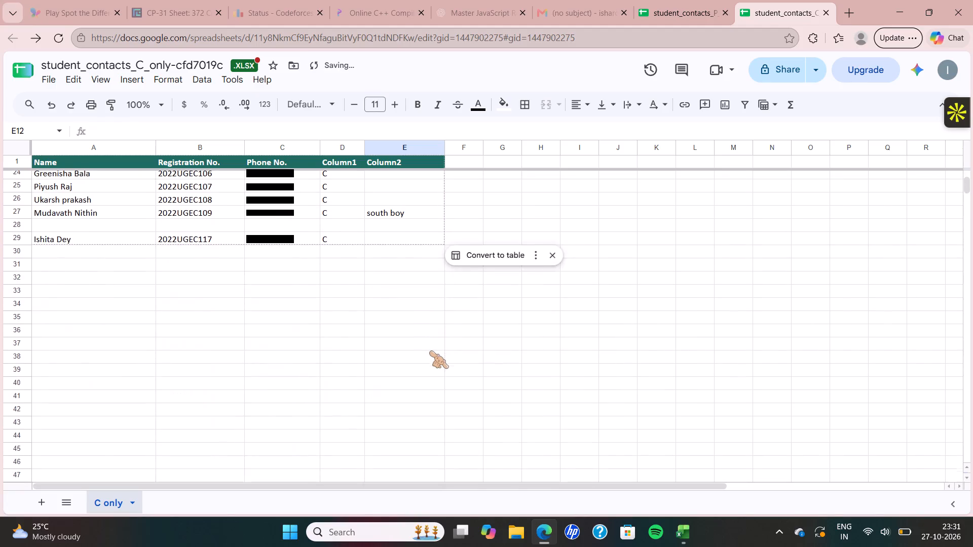
scroll(431, 350, up, 1)
click(400, 314)
key(BackSpace)
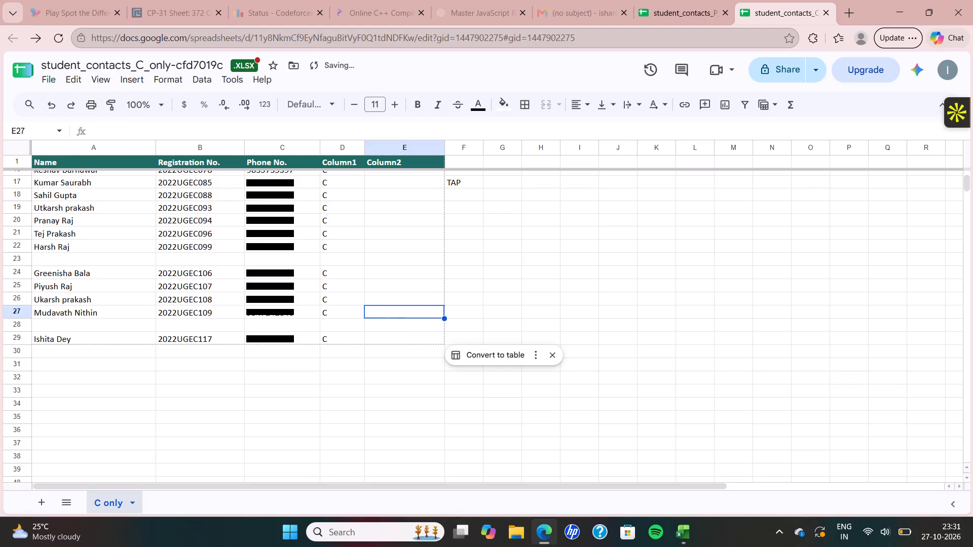
Select the teacher's name label in cell F4 of the C only sheet.
scroll(291, 279, up, 8)
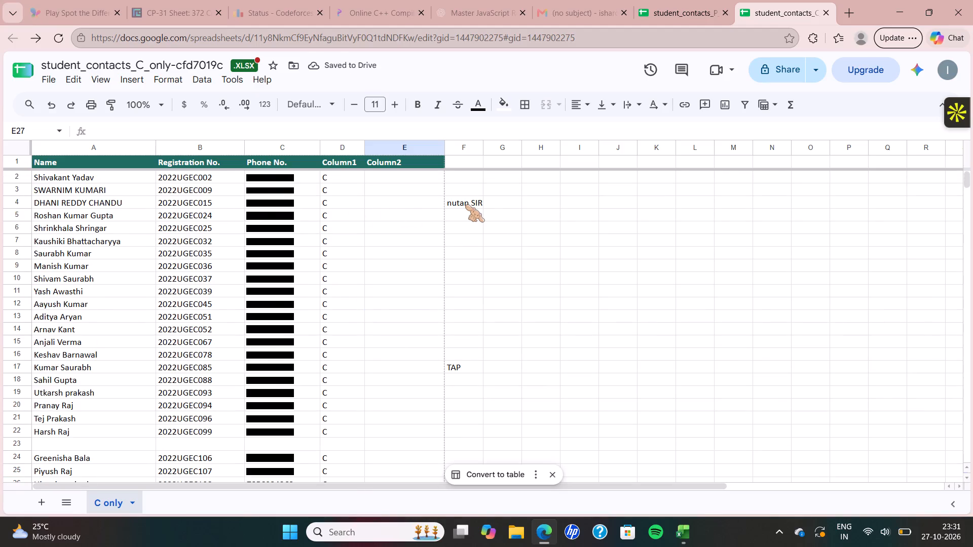
click(467, 204)
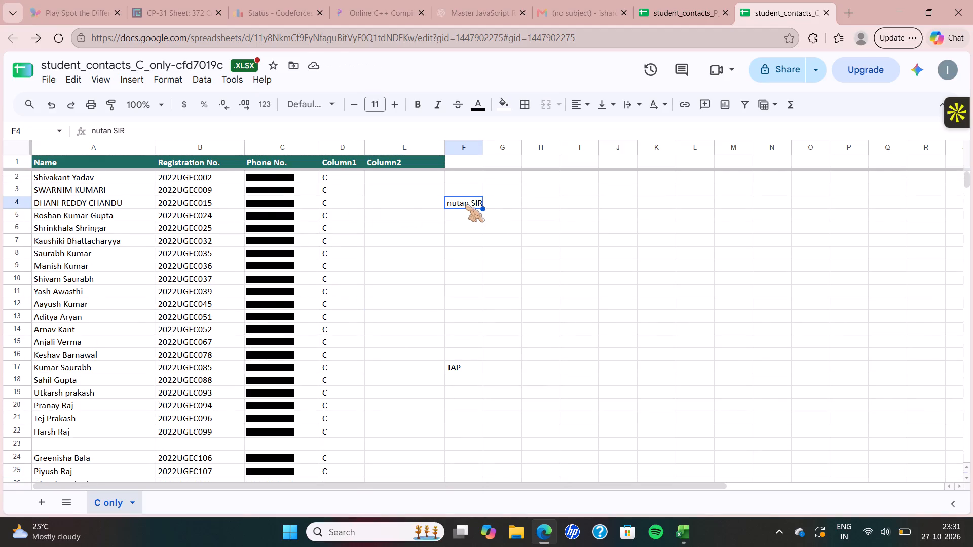